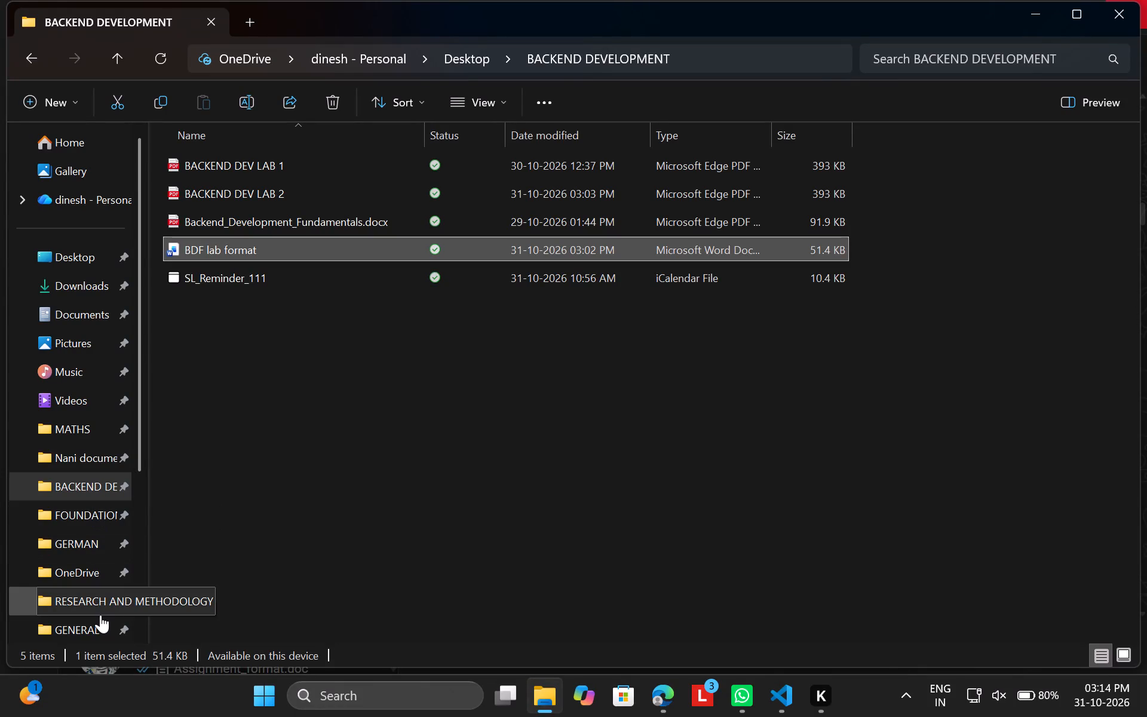
# Open the DATA SCIENCE LAB 1 Word document from the FOUNDATIONS OF DATA SCIENCE folder.
pyautogui.click(91, 525)
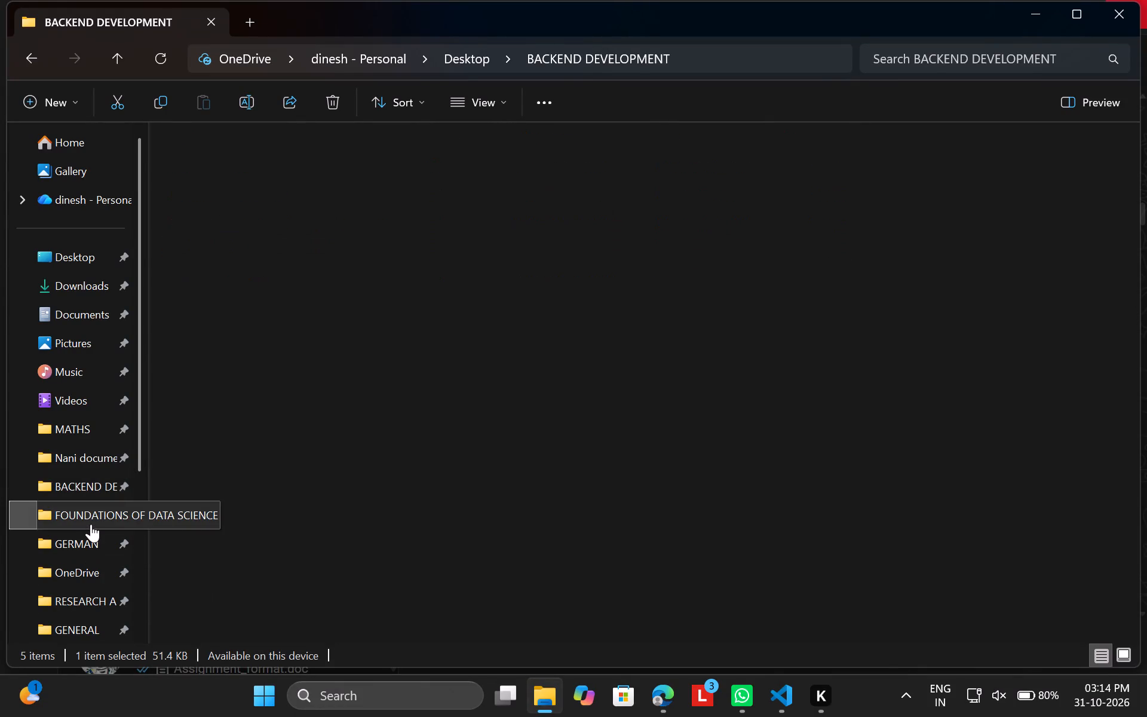
pyautogui.doubleClick(275, 191)
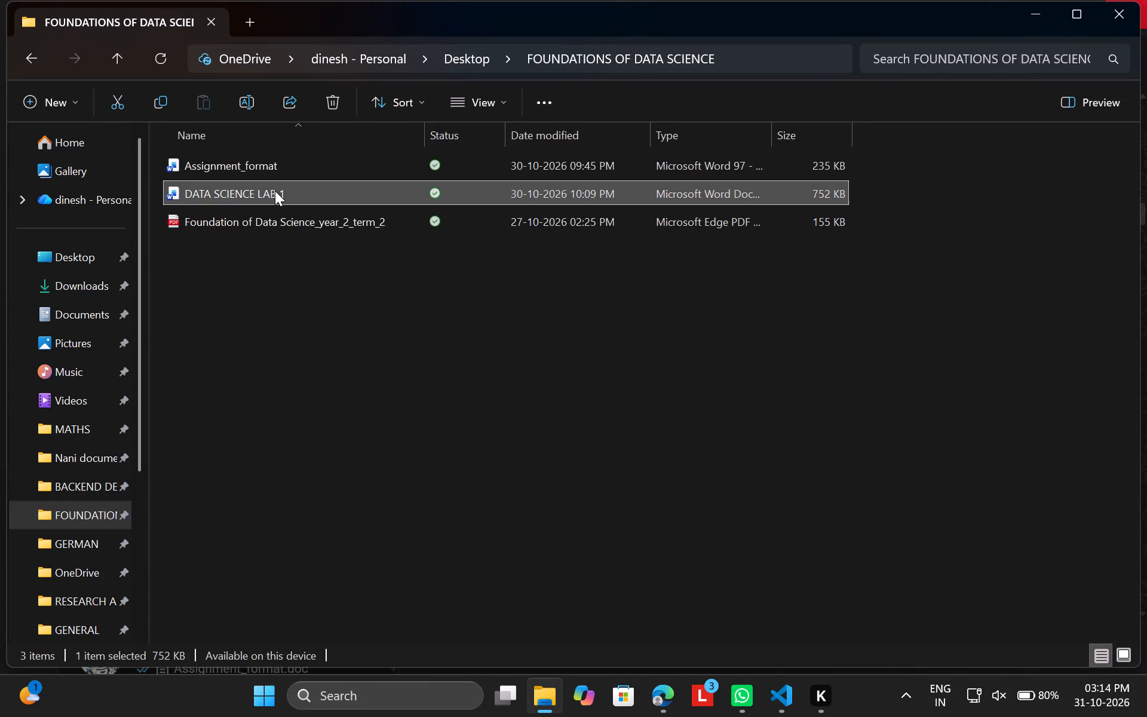
pyautogui.moveTo(275, 191); pyautogui.dragTo(281, 185)
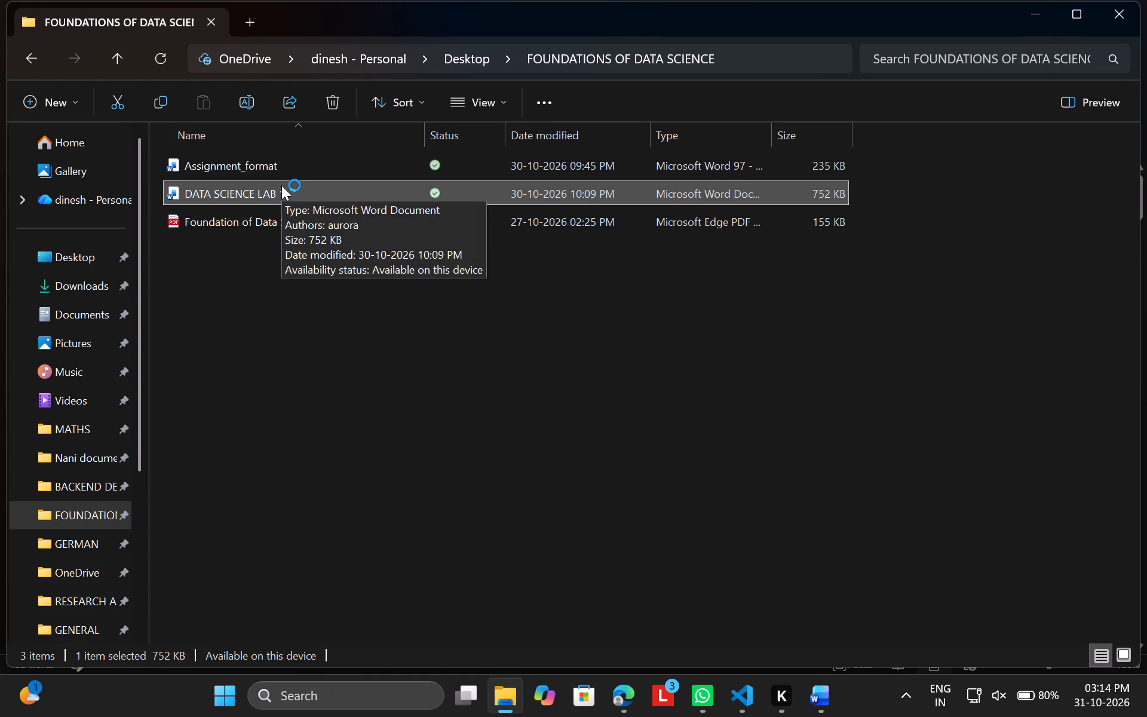
pyautogui.doubleClick(467, 195)
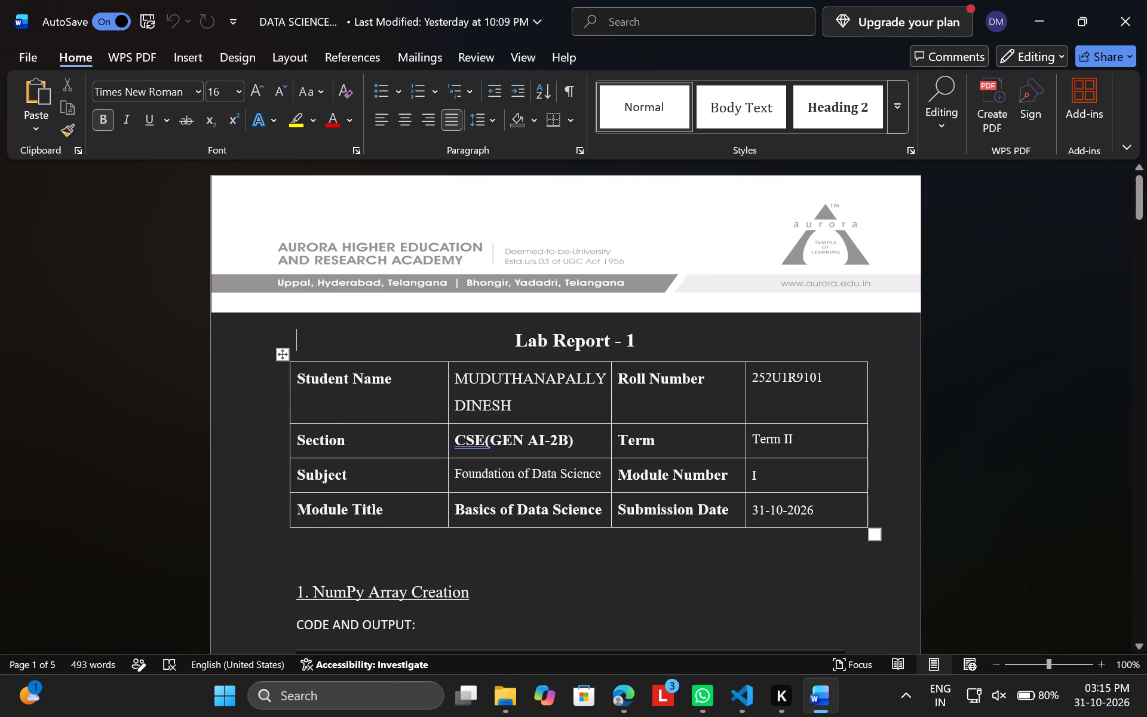
pyautogui.scroll(-5, 569, 516)
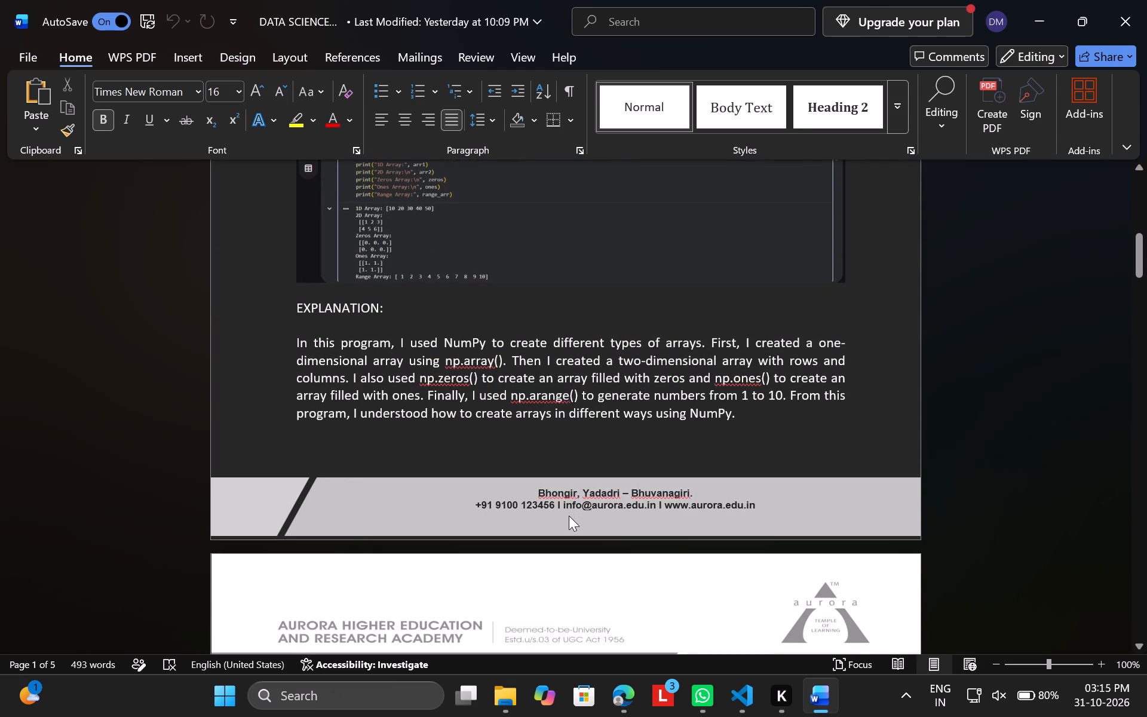
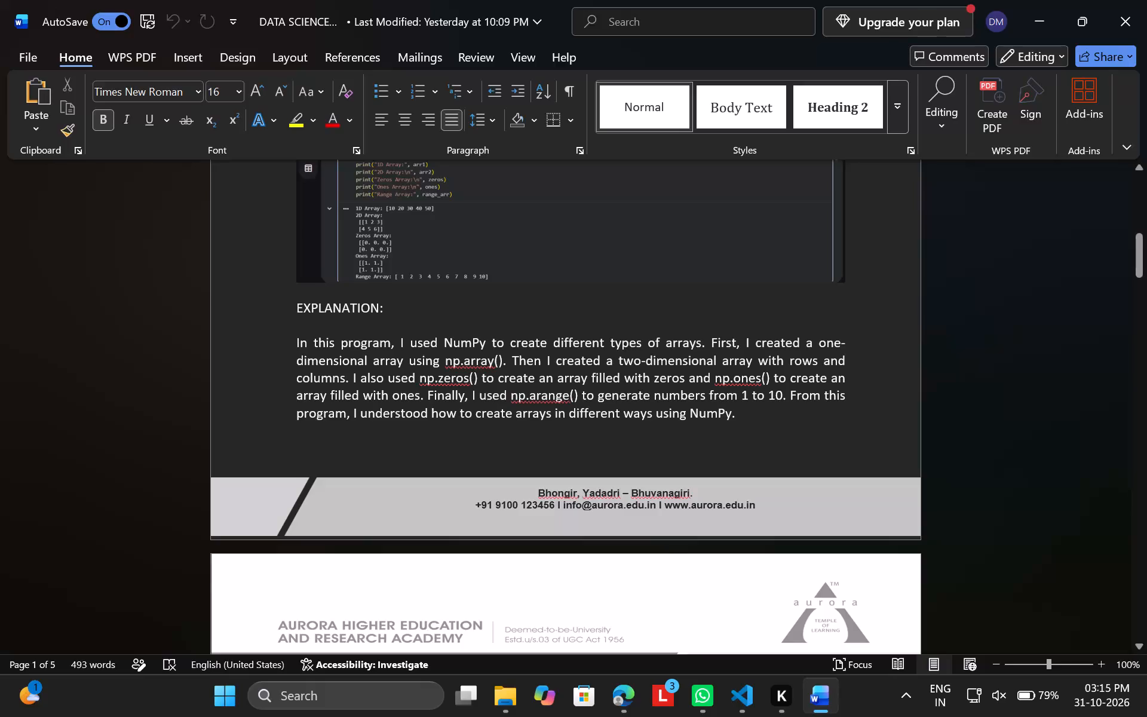
# Review the lab report's code, output and explanation sections from NumPy Array Creation through the array slicing explanation on the last page.
pyautogui.scroll(2, 550, 364)
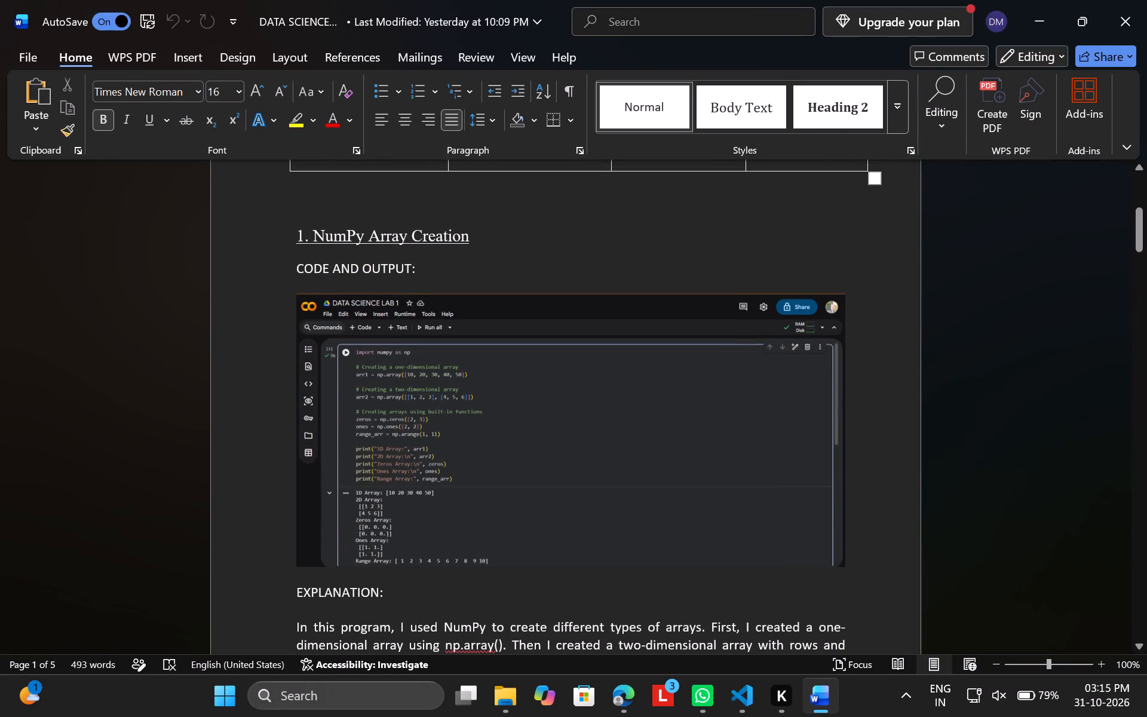
pyautogui.scroll(-3, 422, 336)
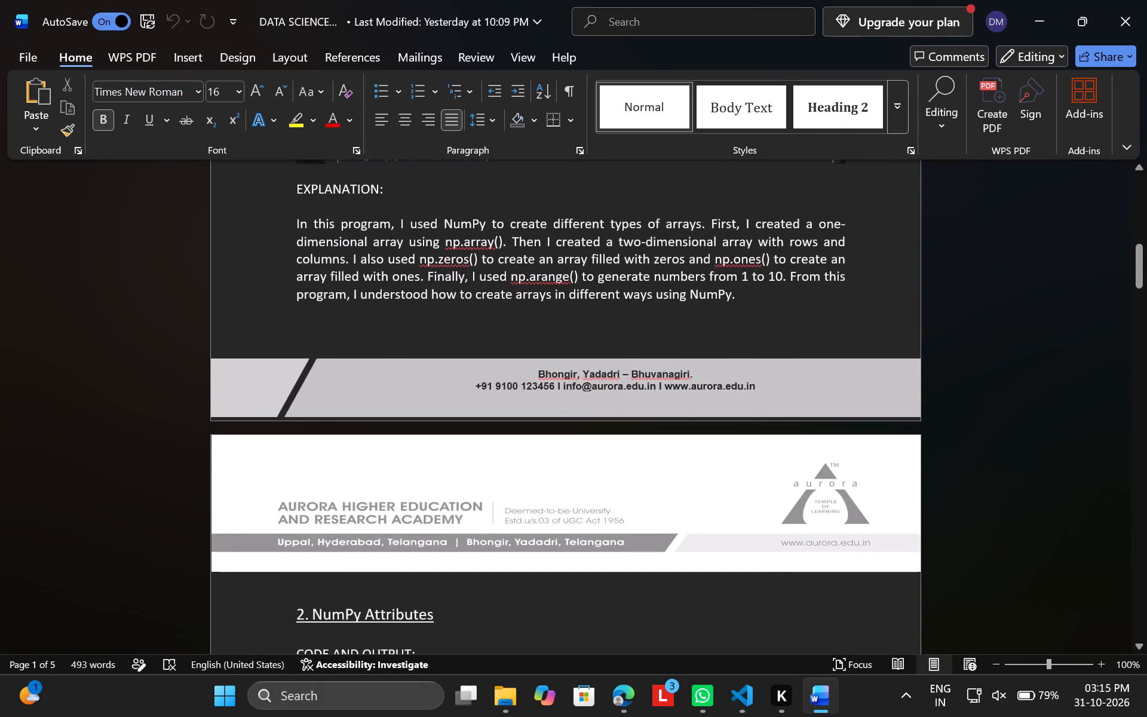
pyautogui.scroll(-9, 422, 336)
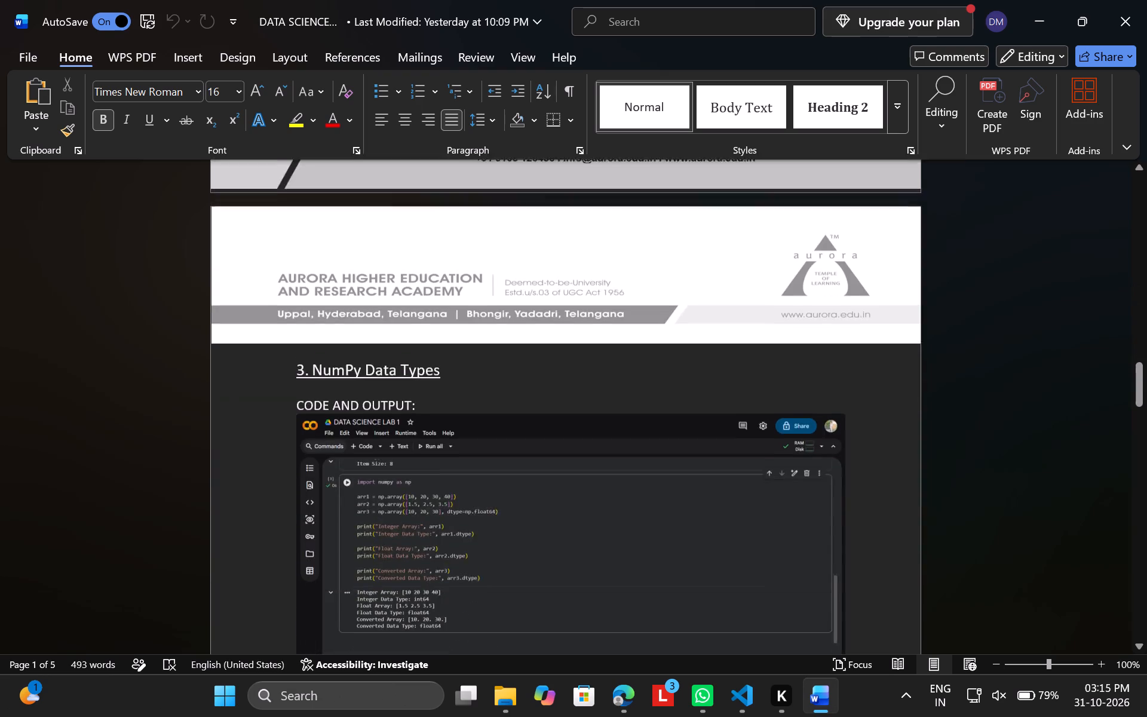
pyautogui.scroll(-9, 422, 336)
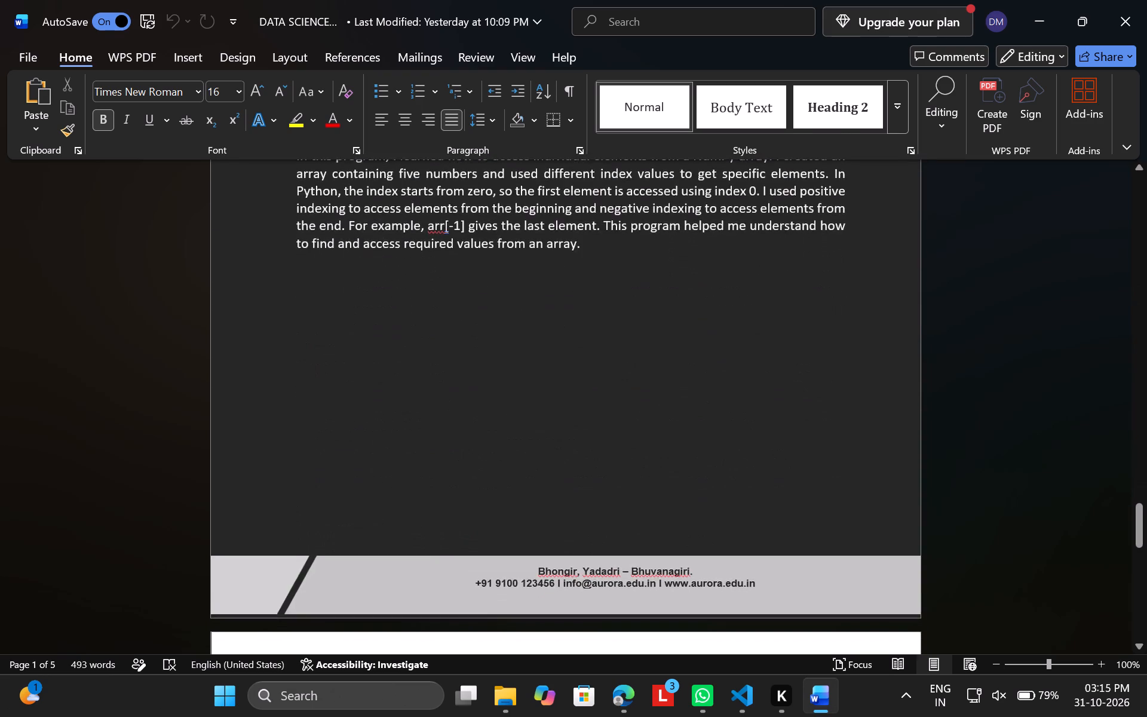
pyautogui.scroll(-4, 422, 336)
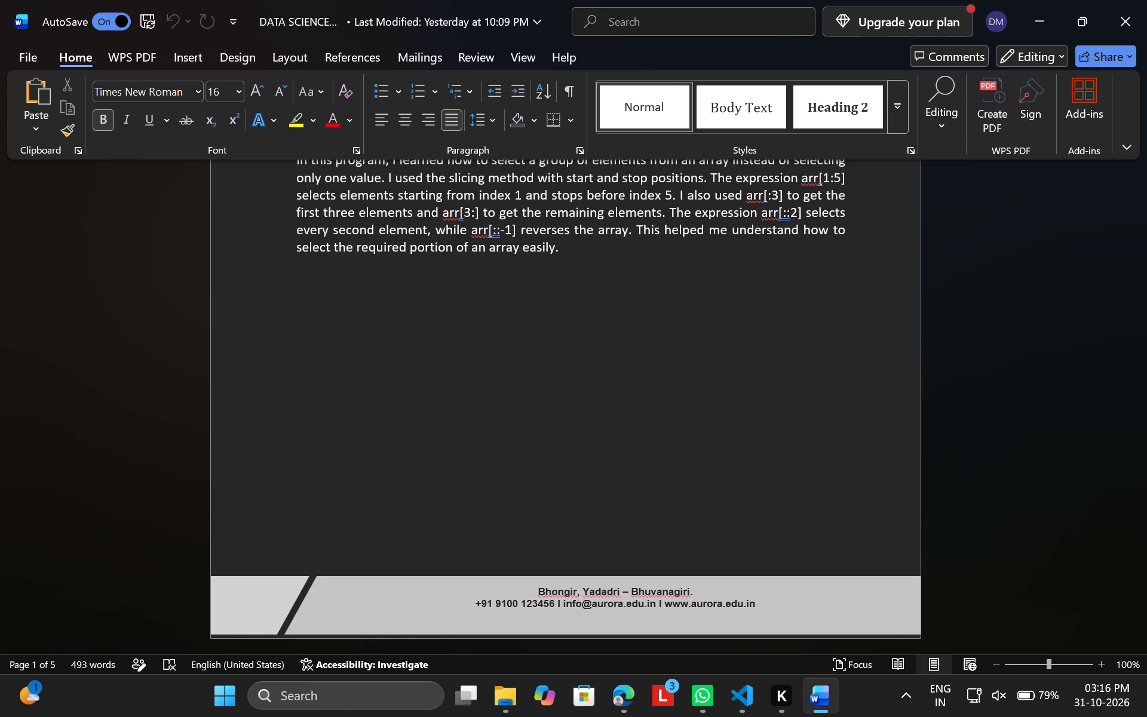
pyautogui.scroll(1, 422, 336)
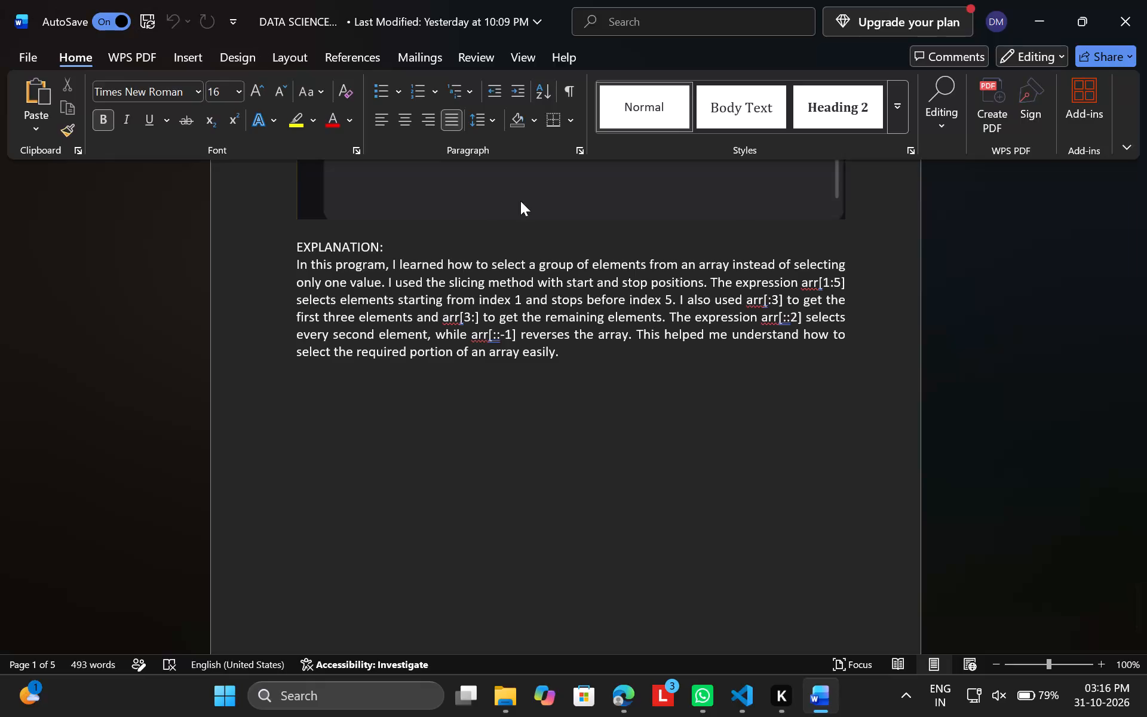
# Add a new line below the array slicing explanation at the end of the report, starting with the text "GOO".
pyautogui.scroll(-13, 557, 424)
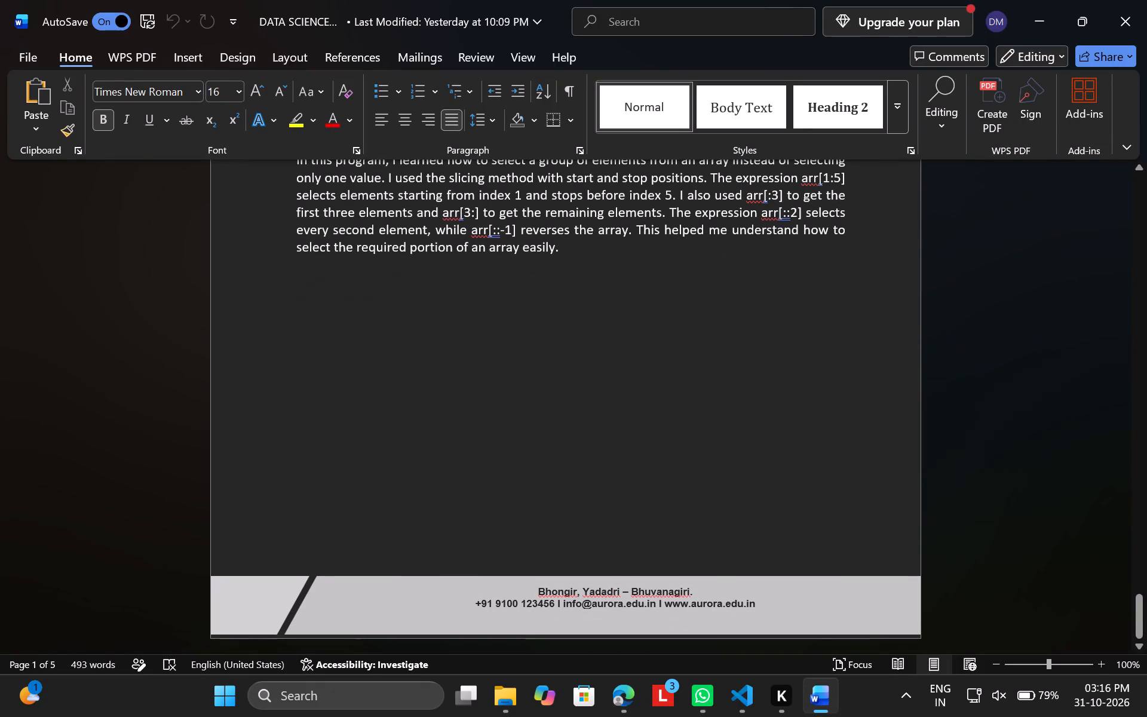
pyautogui.click(597, 262)
pyautogui.press('Return')
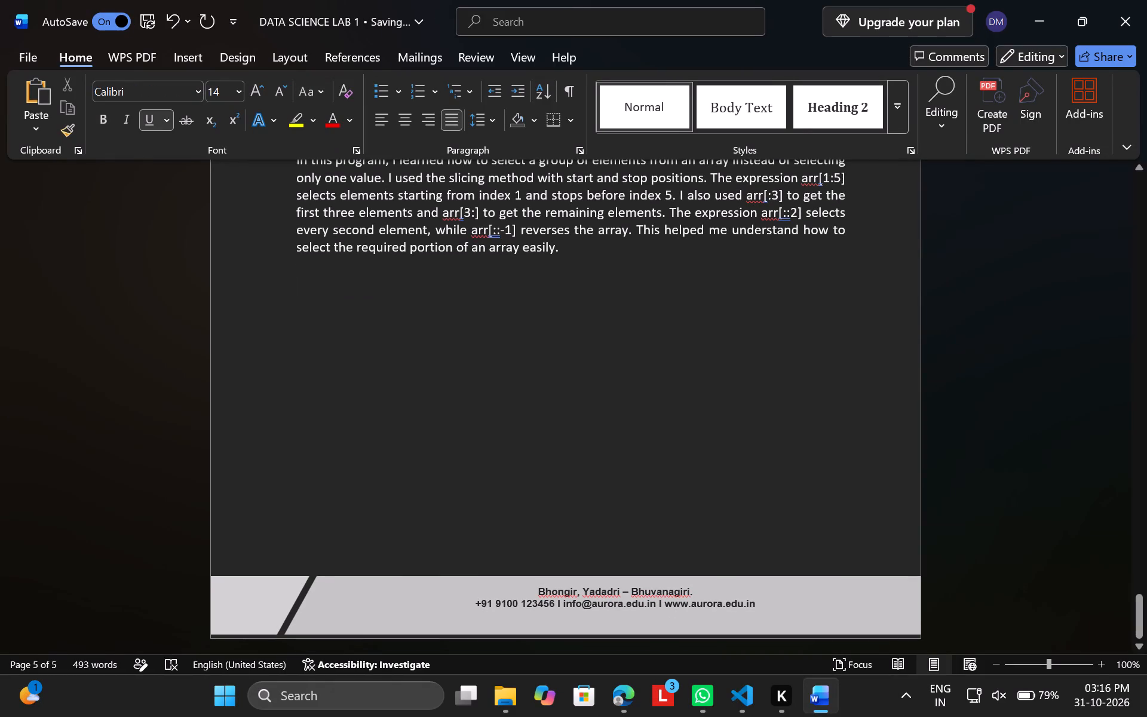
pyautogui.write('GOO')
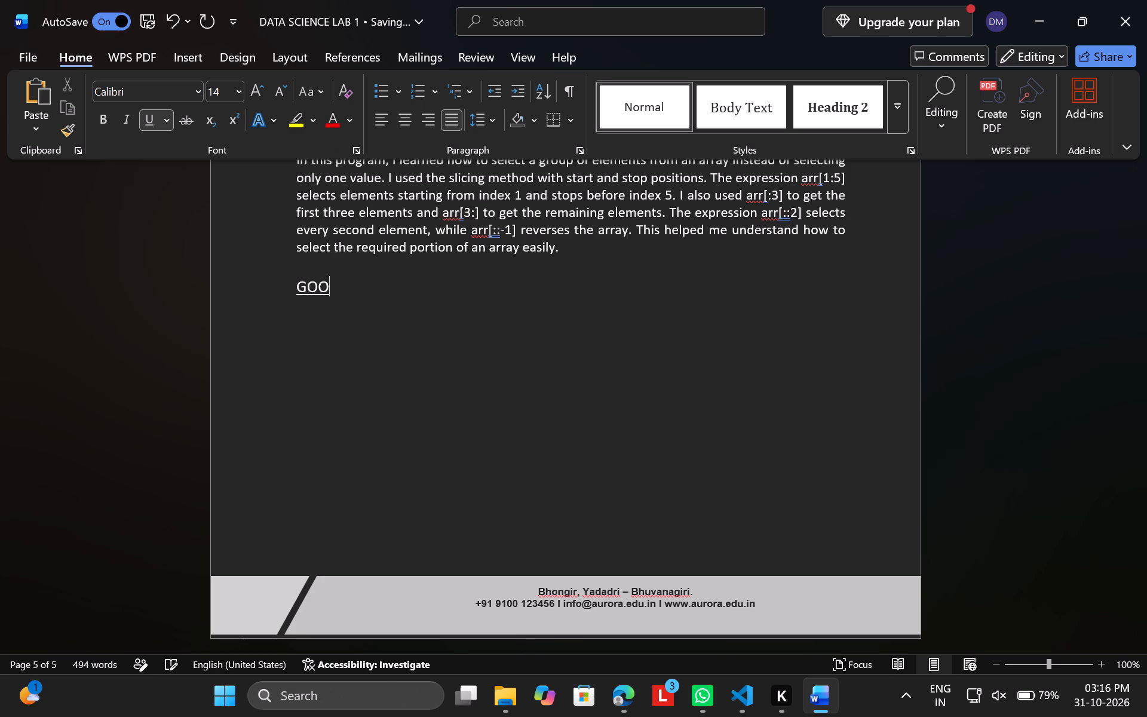
# Complete the new line at the end of the report so it reads "GOOGLE COLLAB LINK:".
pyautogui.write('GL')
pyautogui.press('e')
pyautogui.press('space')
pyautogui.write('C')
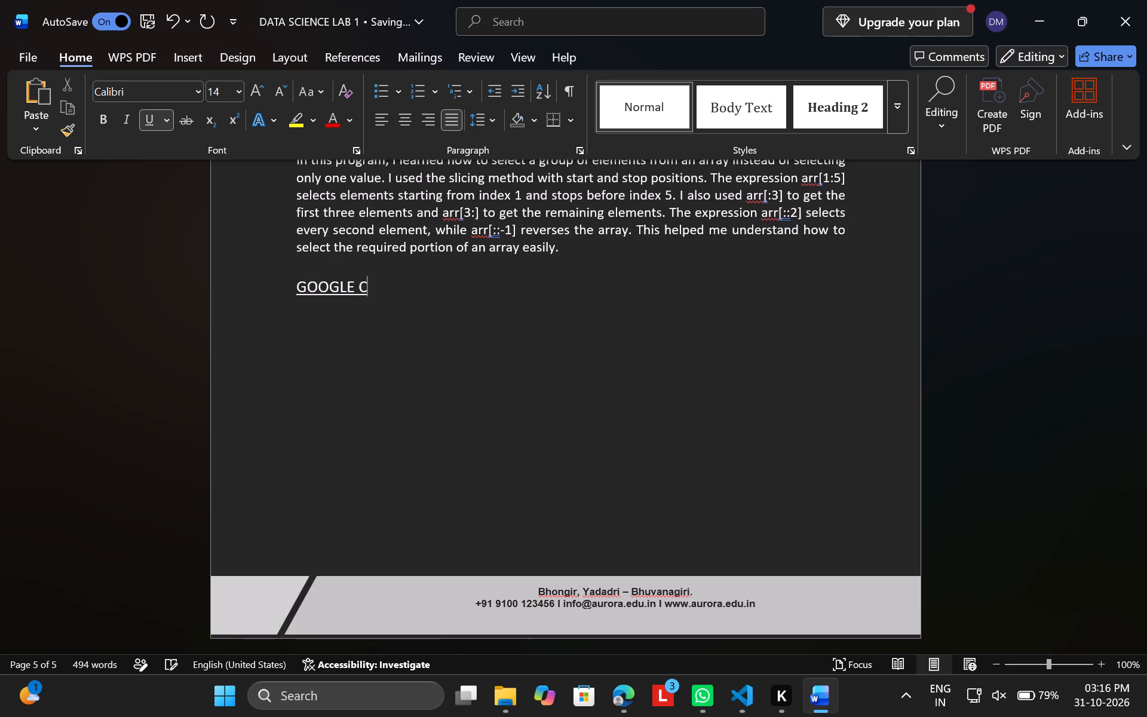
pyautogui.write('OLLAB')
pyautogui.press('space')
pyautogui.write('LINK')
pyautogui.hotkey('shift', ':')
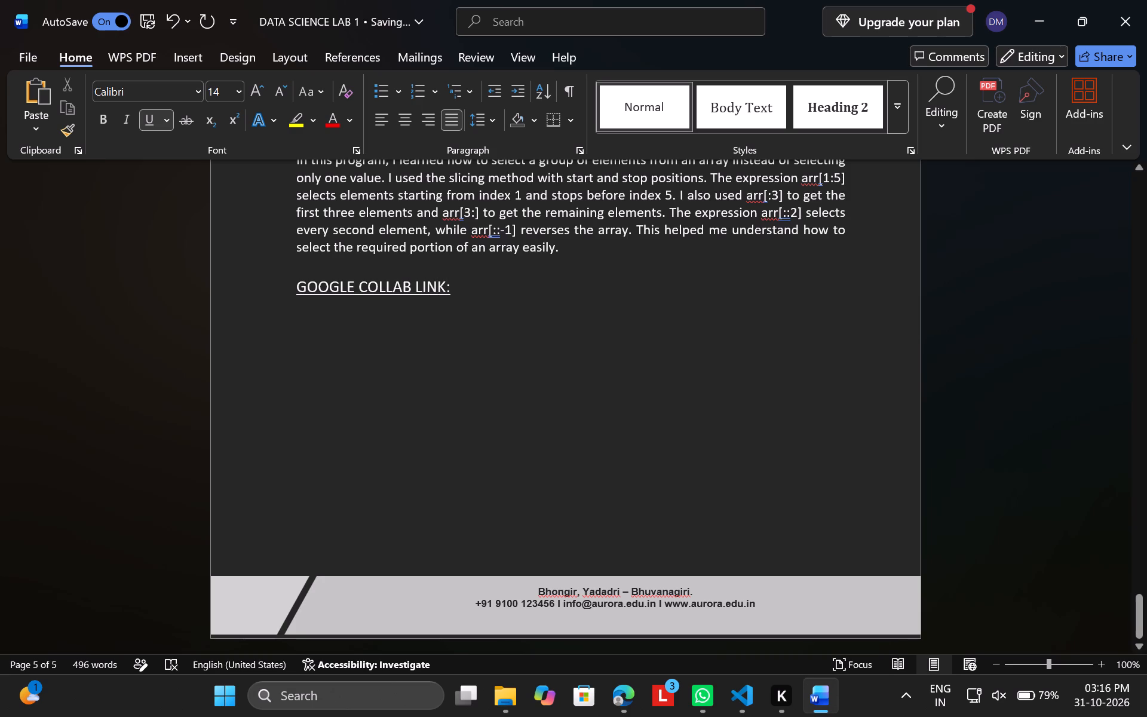
# Make the "GOOGLE COLLAB LINK:" heading bold, remove its underline, and place the cursor on the line below it.
pyautogui.moveTo(458, 290); pyautogui.dragTo(292, 275)
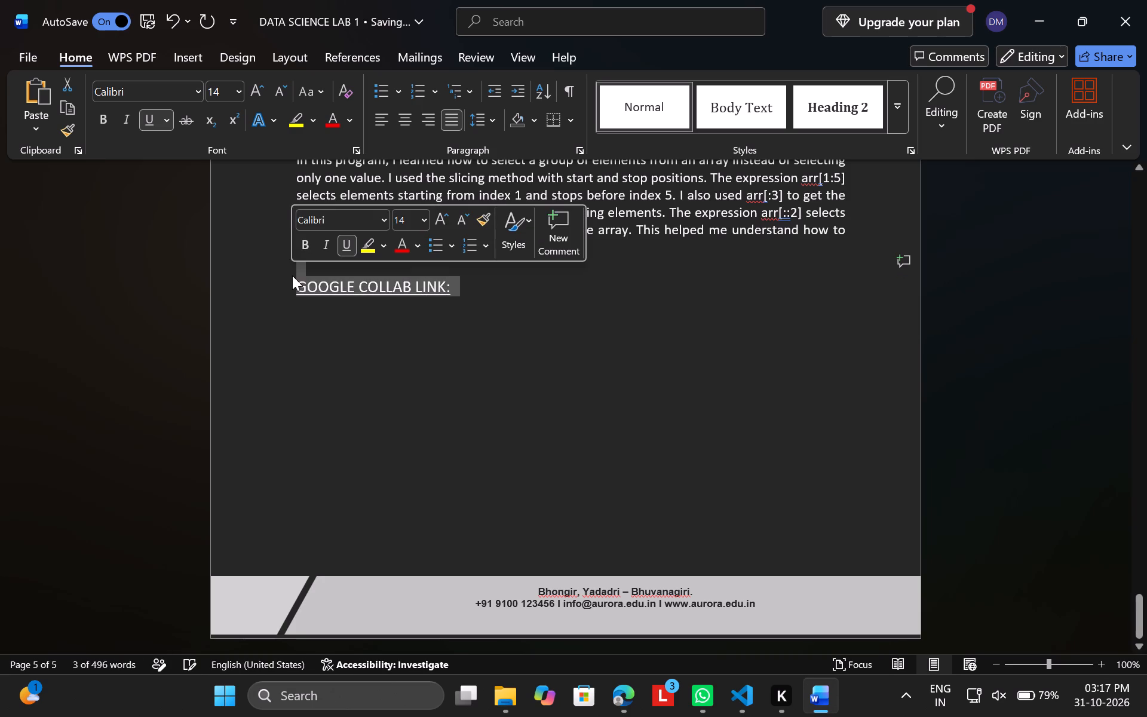
pyautogui.click(306, 244)
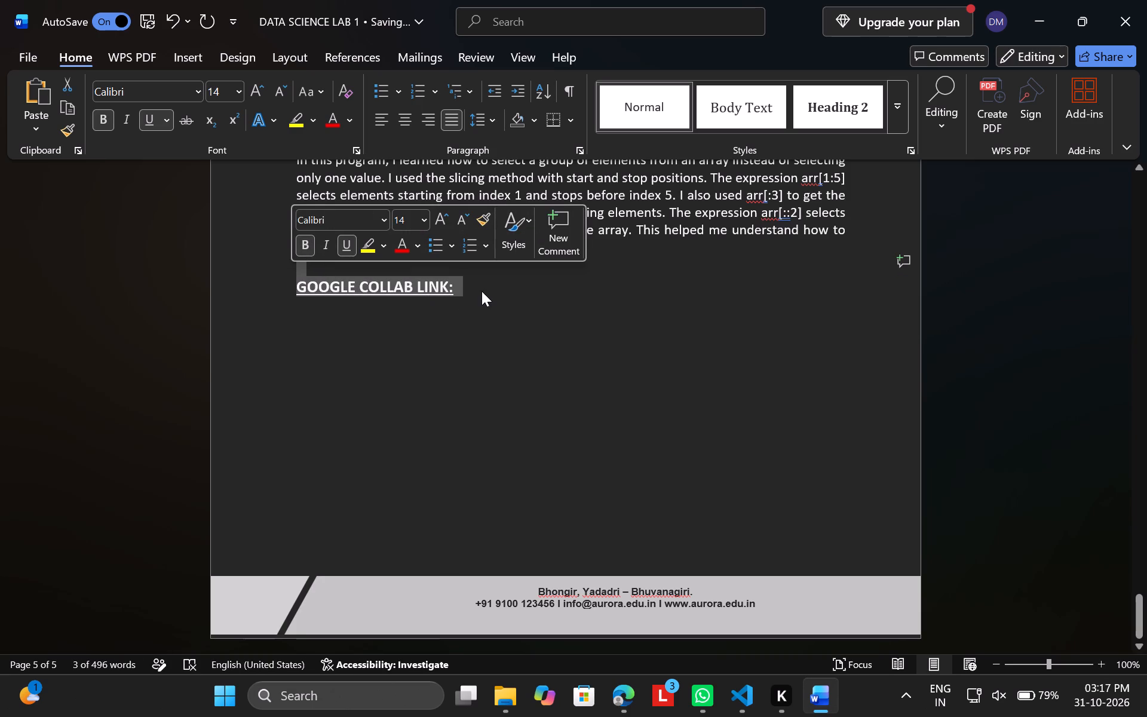
pyautogui.click(482, 291)
pyautogui.moveTo(460, 289); pyautogui.dragTo(342, 278)
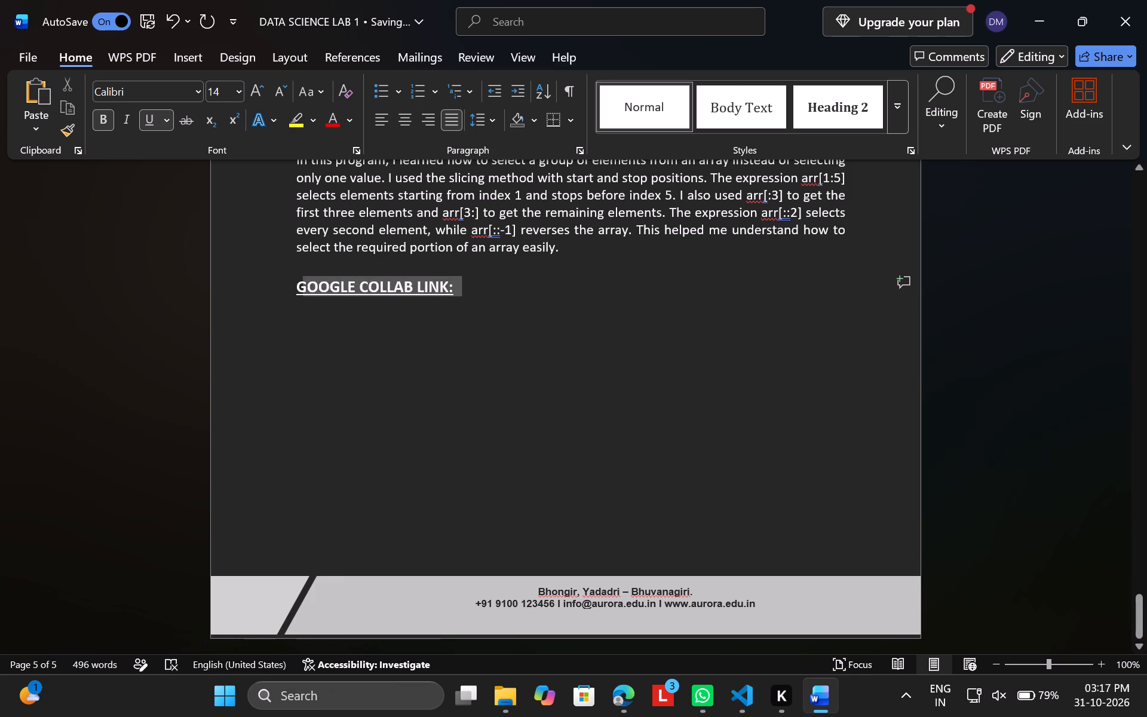
pyautogui.moveTo(342, 278); pyautogui.dragTo(286, 292)
pyautogui.click(335, 259)
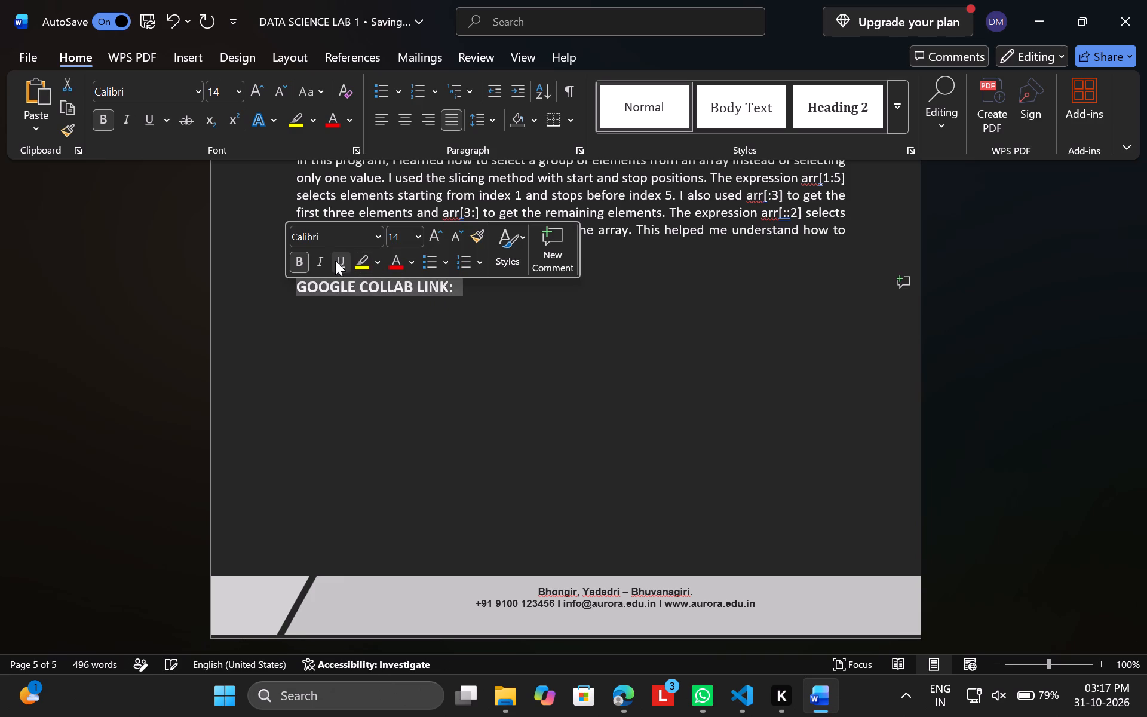
pyautogui.click(511, 303)
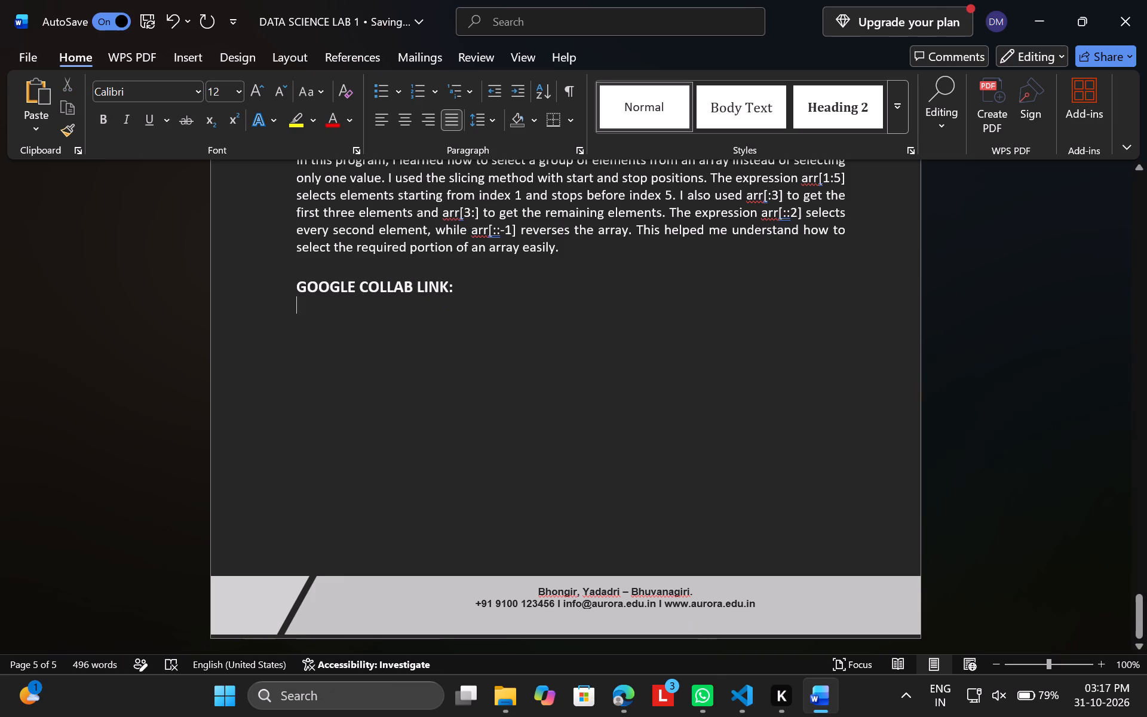
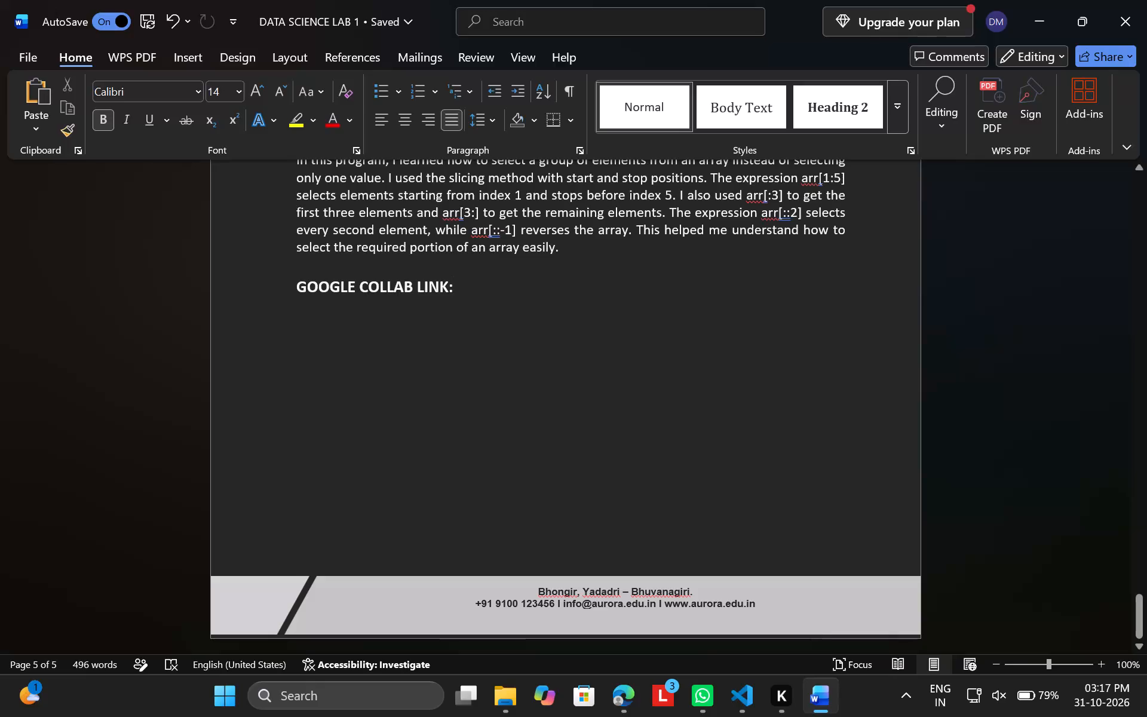
# Paste the copied Google Colab sharing link after the "GOOGLE COLLAB LINK:" heading, separated by a space.
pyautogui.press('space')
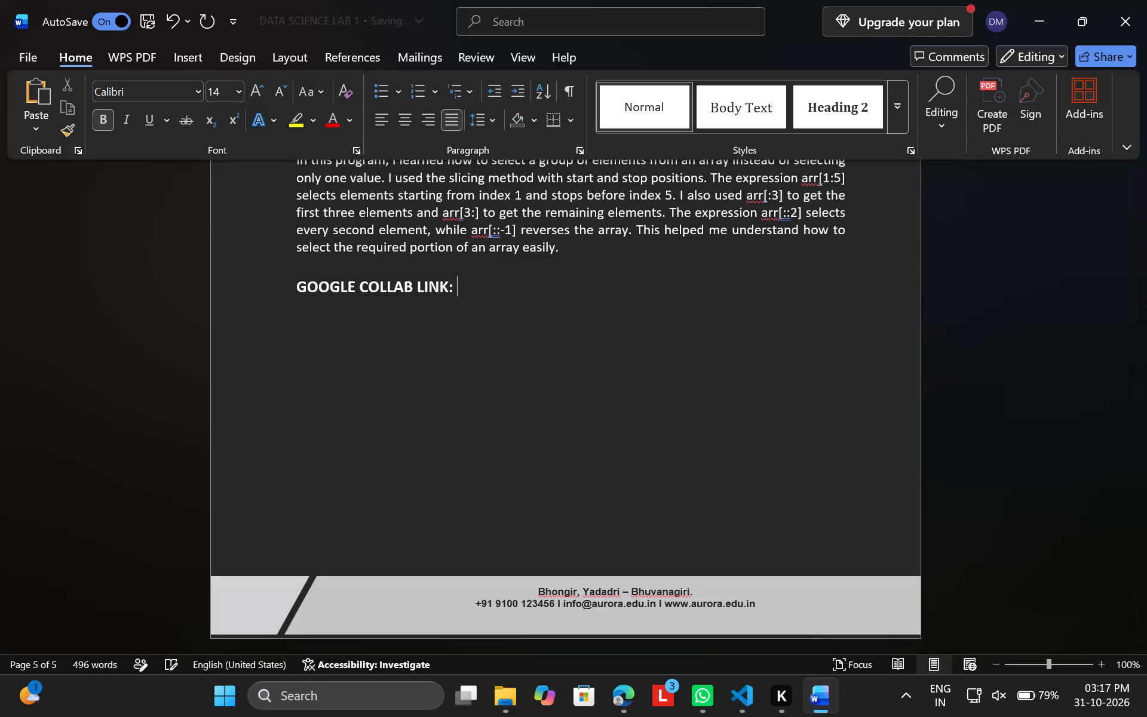
pyautogui.hotkey('ctrl', 'v')
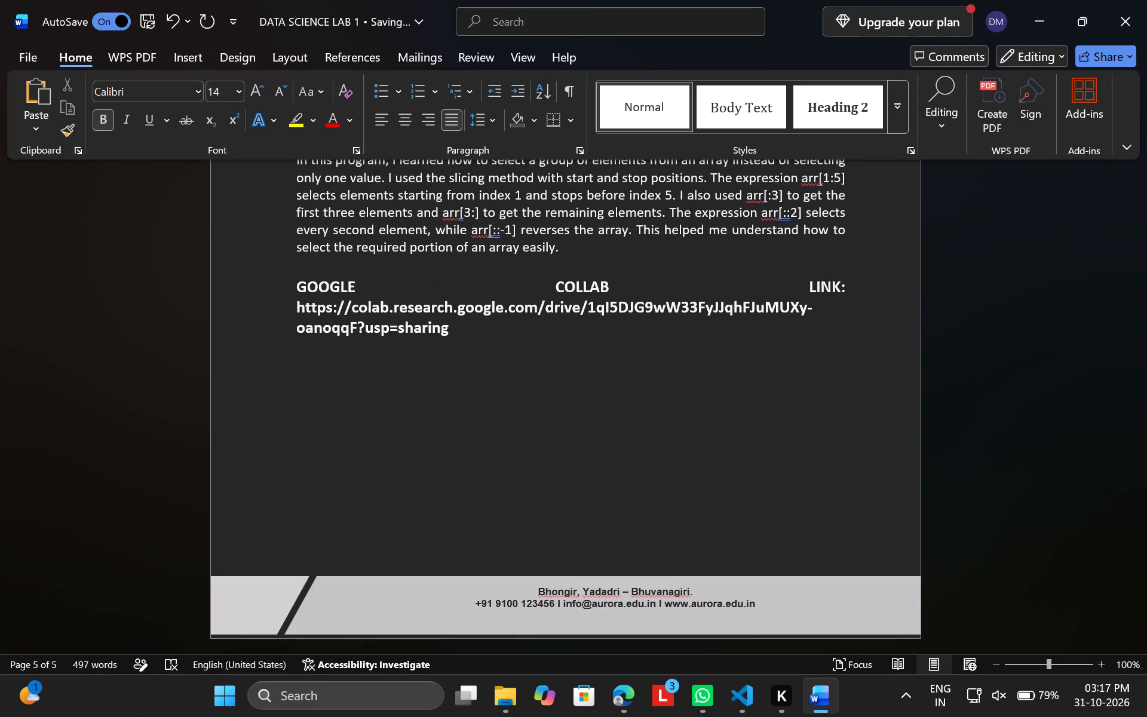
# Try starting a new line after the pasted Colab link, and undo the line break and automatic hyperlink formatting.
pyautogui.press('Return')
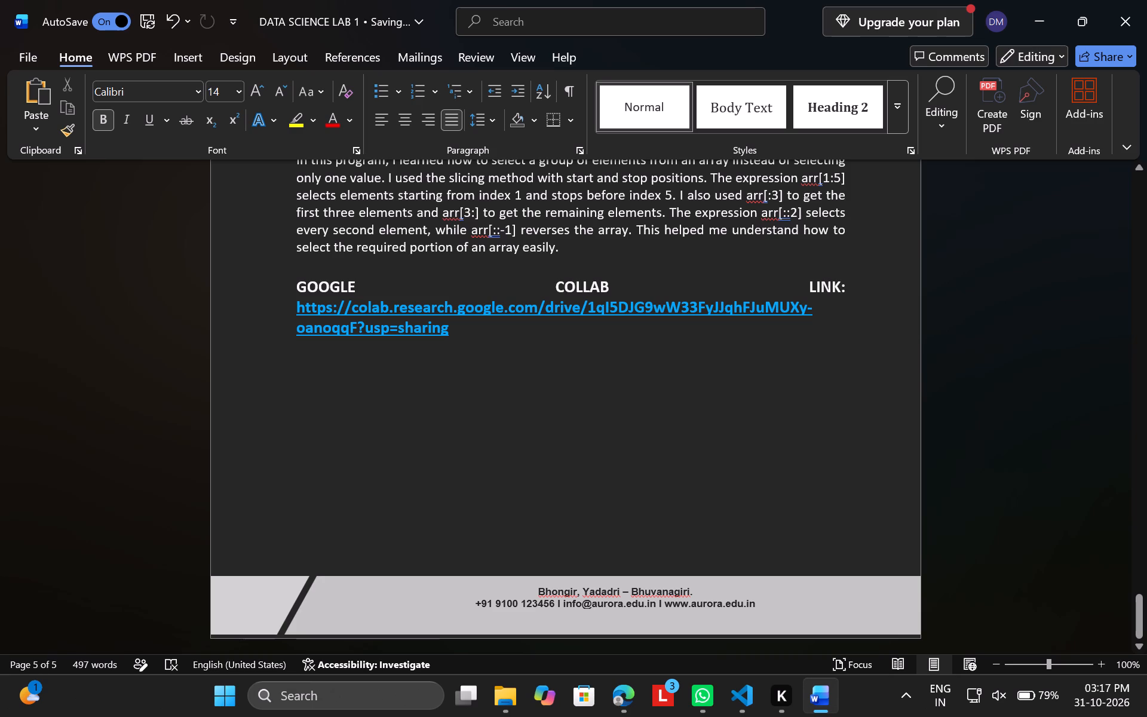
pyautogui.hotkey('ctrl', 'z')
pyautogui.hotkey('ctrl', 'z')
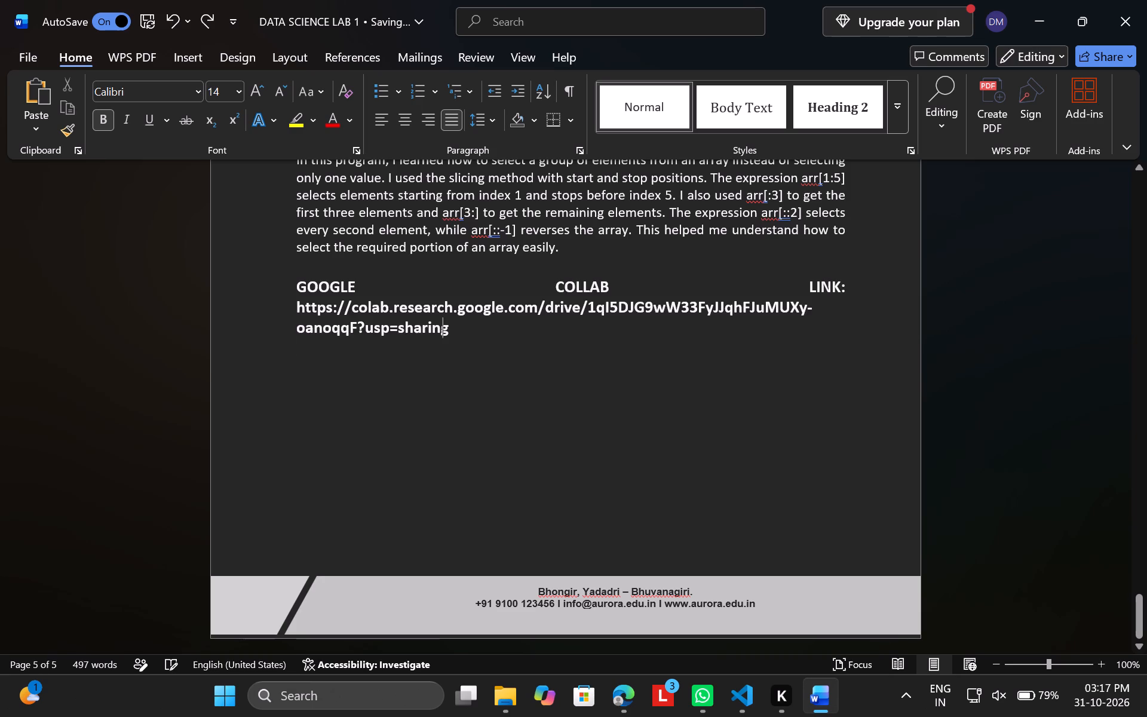
# Undo the last paste and insert the Colab sharing link as a hyperlink on its own line below "GOOGLE COLLAB LINK:".
pyautogui.hotkey('ctrl', 'z')
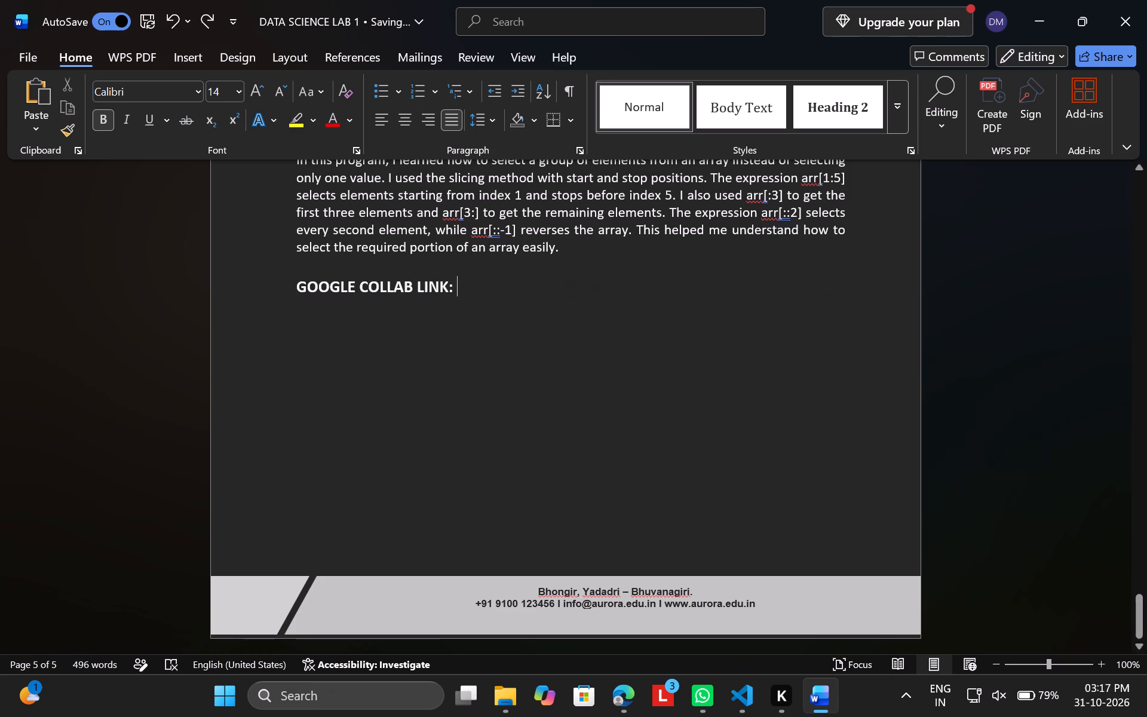
pyautogui.press('Return')
pyautogui.hotkey('ctrl', 'v')
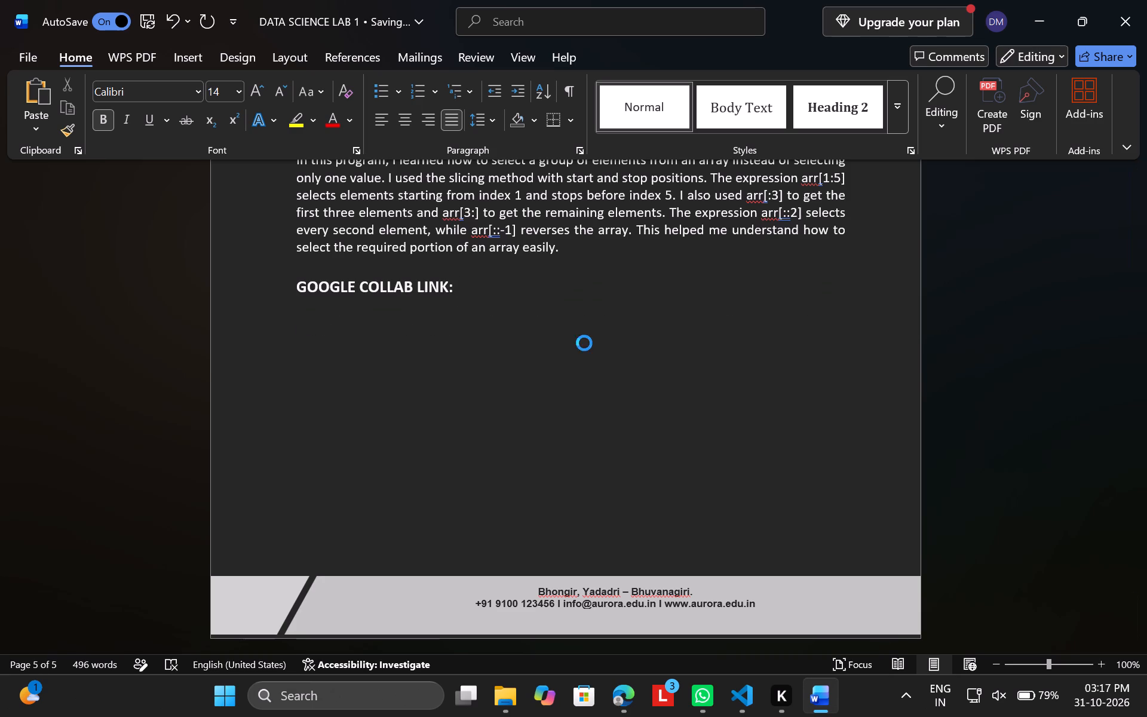
pyautogui.press('Return')
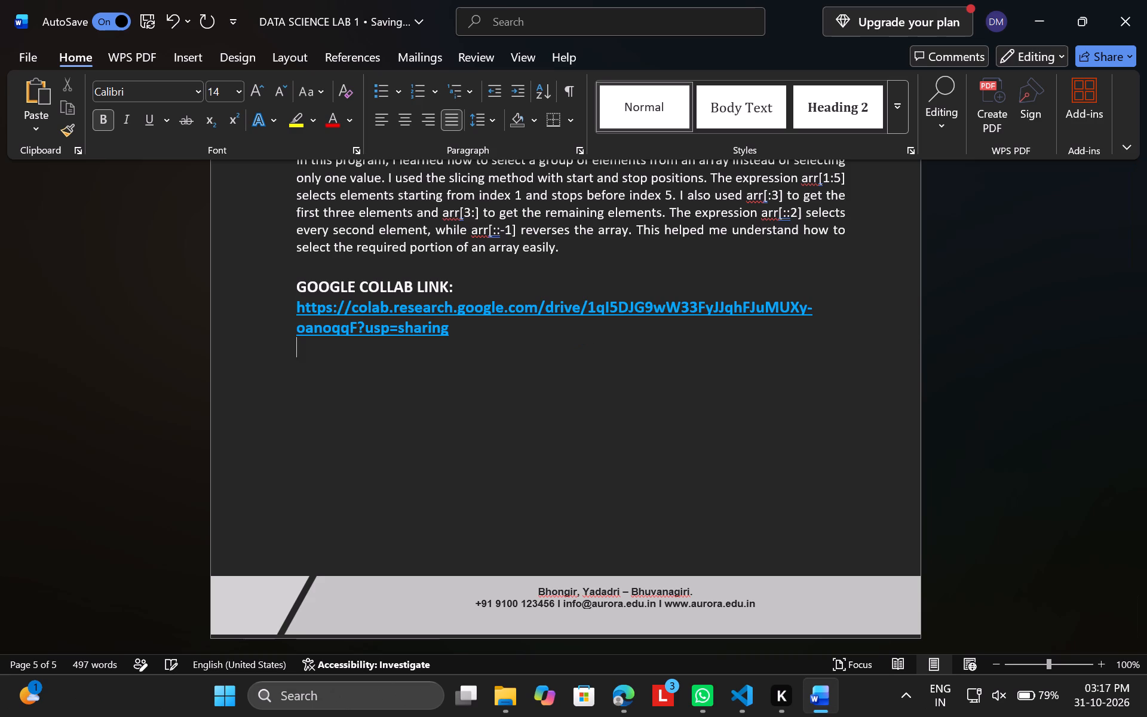
# Follow the Colab link to the browser, examine the notebook's code cells and outputs, and show its table of contents.
pyautogui.keyDown('ctrl'); pyautogui.click(382, 314); pyautogui.keyUp('ctrl')
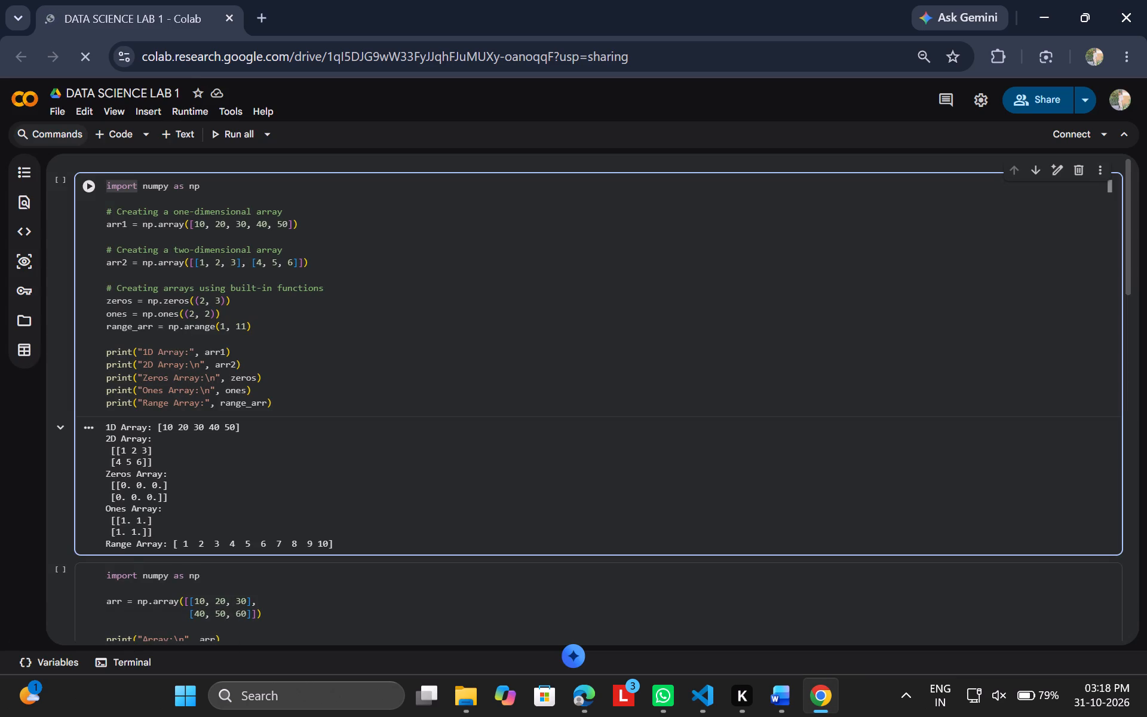
pyautogui.scroll(-3, 368, 351)
pyautogui.scroll(-2, 355, 414)
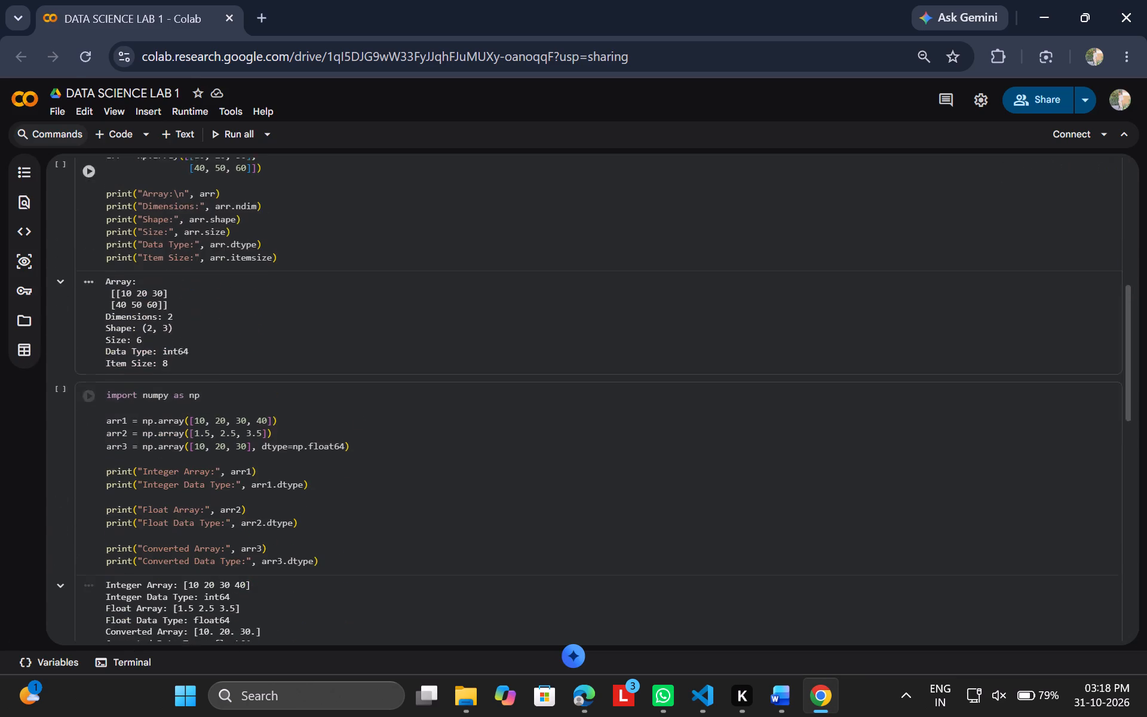
pyautogui.scroll(-7, 358, 405)
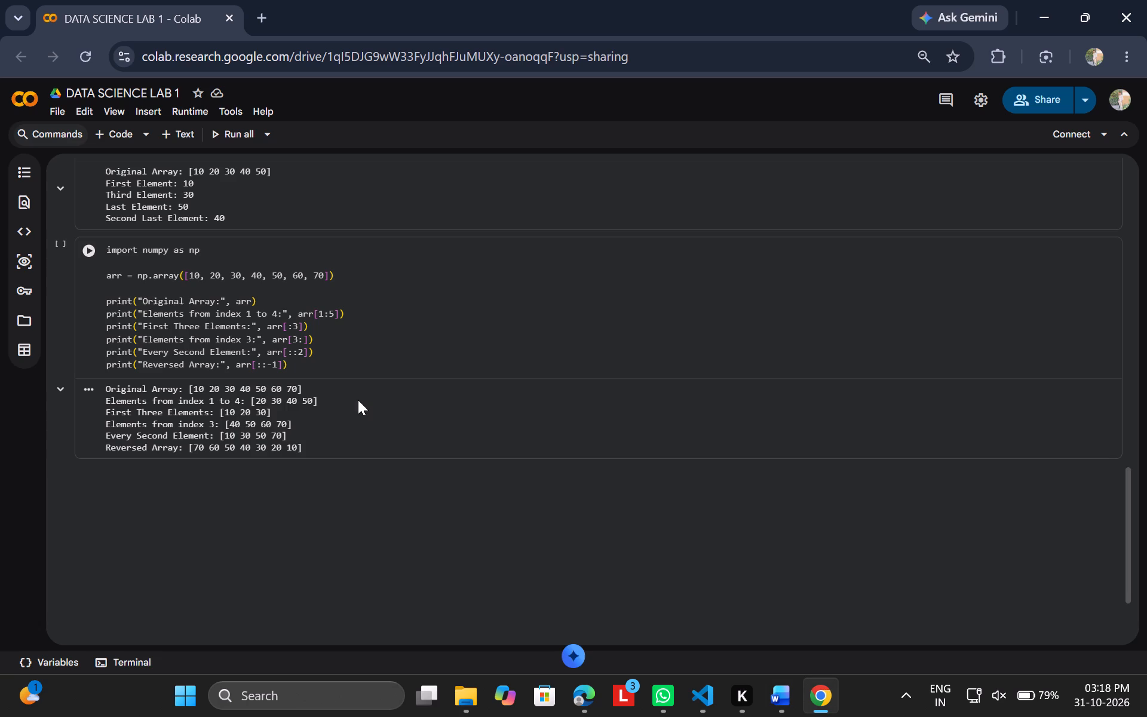
pyautogui.scroll(11, 359, 396)
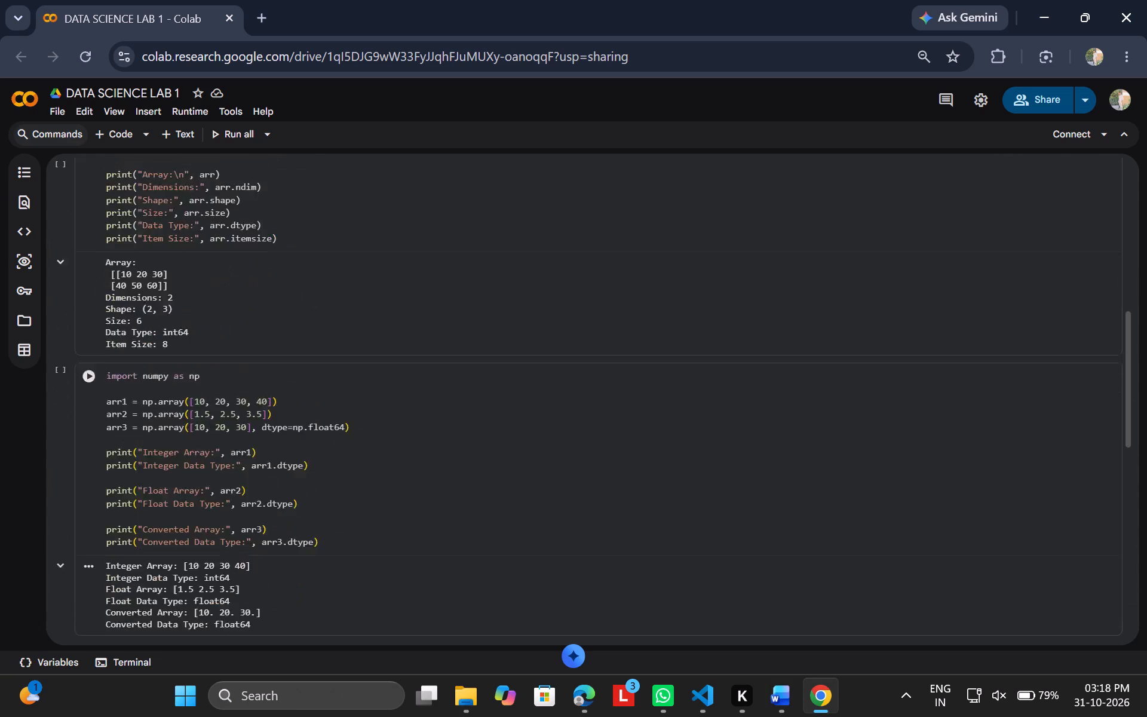
pyautogui.scroll(6, 354, 384)
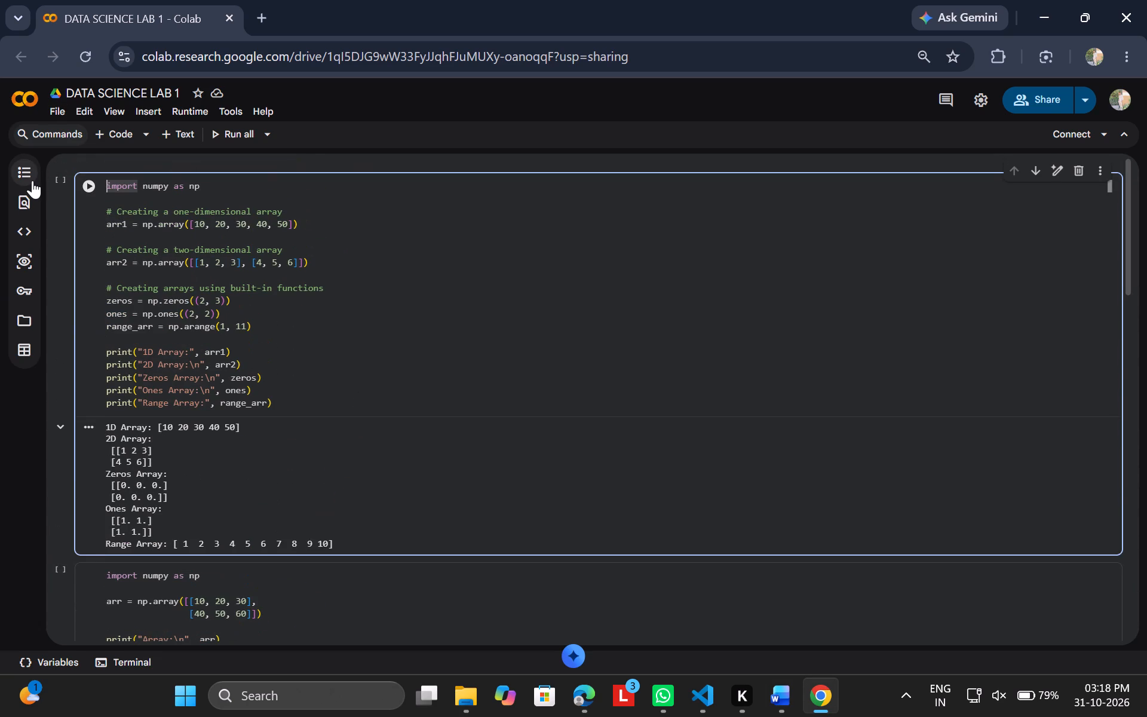
pyautogui.click(32, 180)
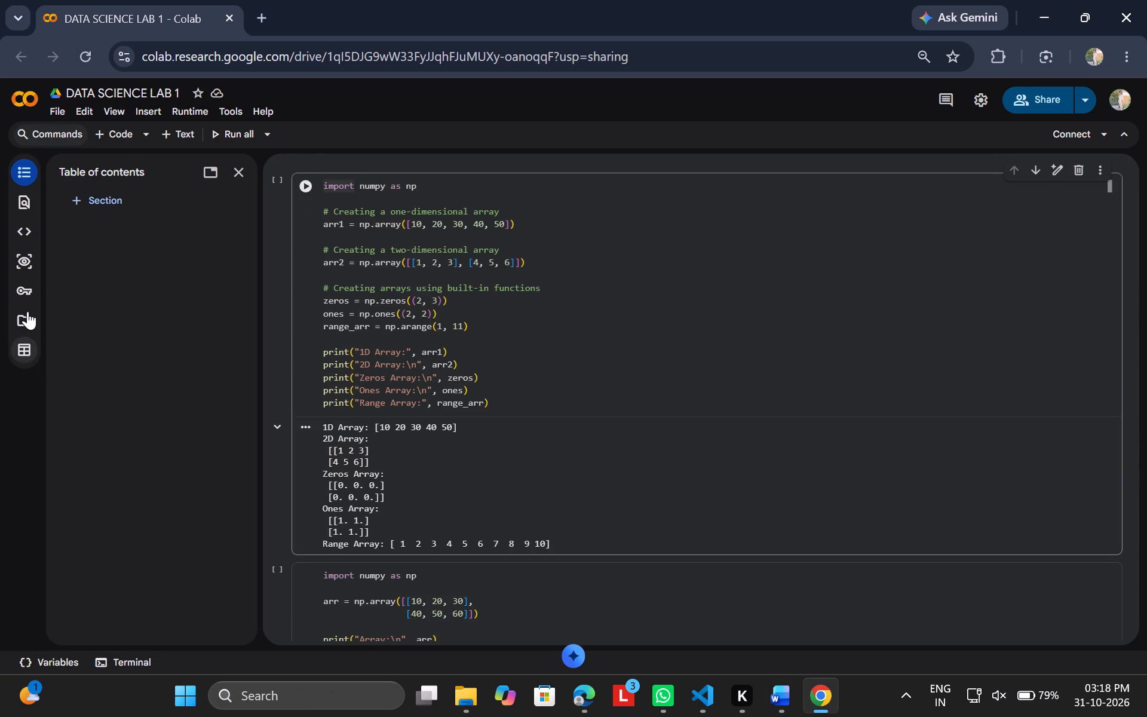
pyautogui.click(23, 57)
# Search for google colab in a new browser tab, open the Colab home page to view recent notebooks, and return to the notebook.
pyautogui.click(265, 21)
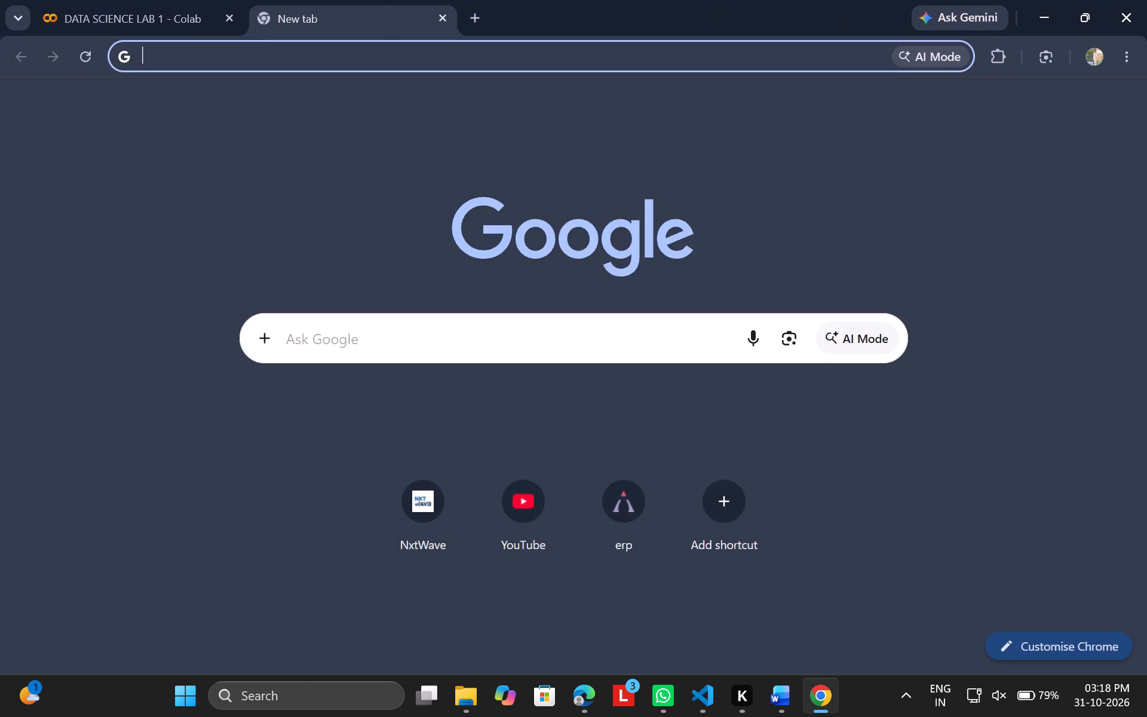
pyautogui.click(268, 57)
pyautogui.click(263, 164)
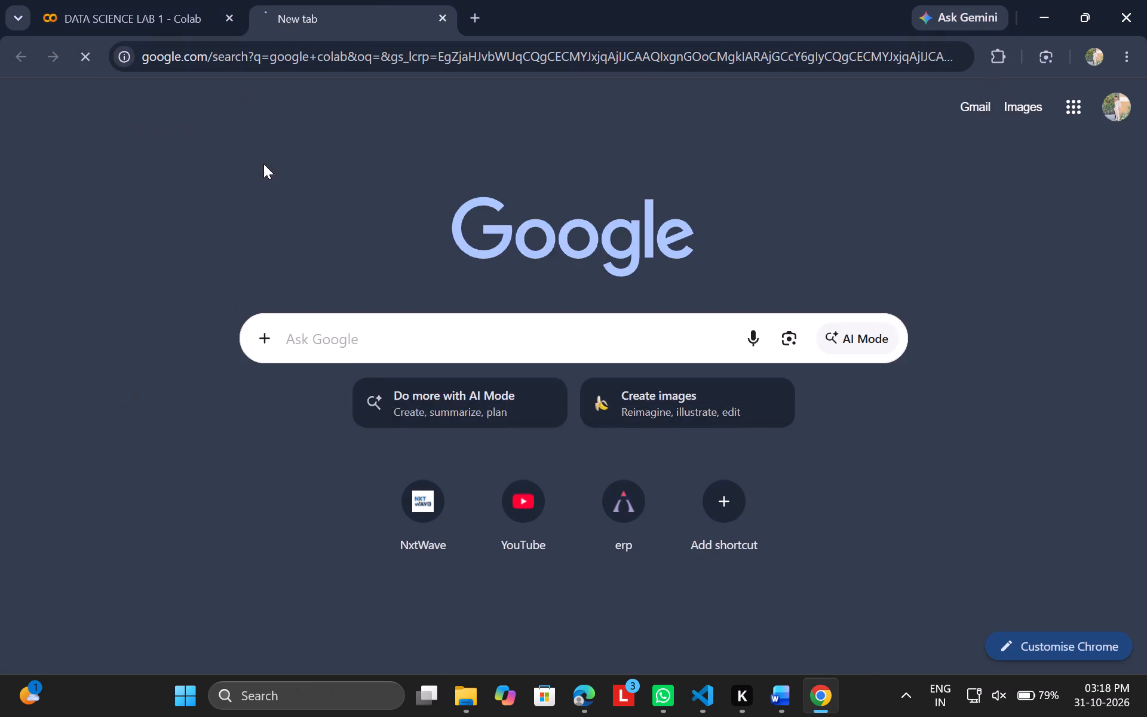
pyautogui.click(199, 327)
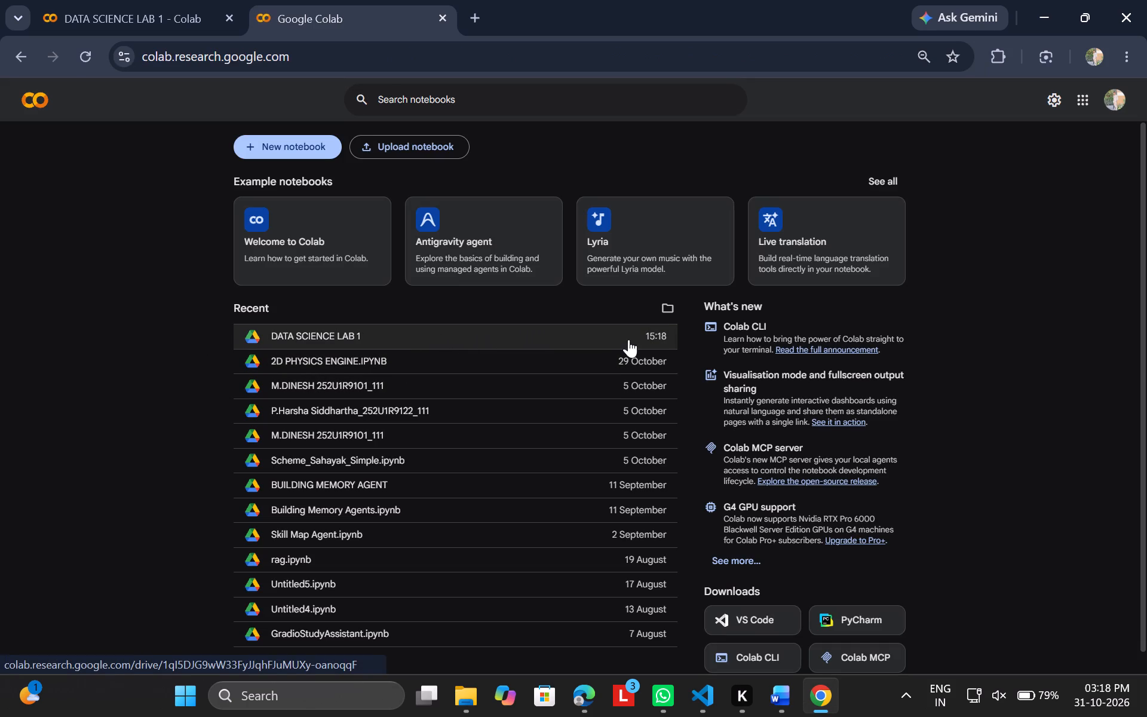
pyautogui.click(160, 0)
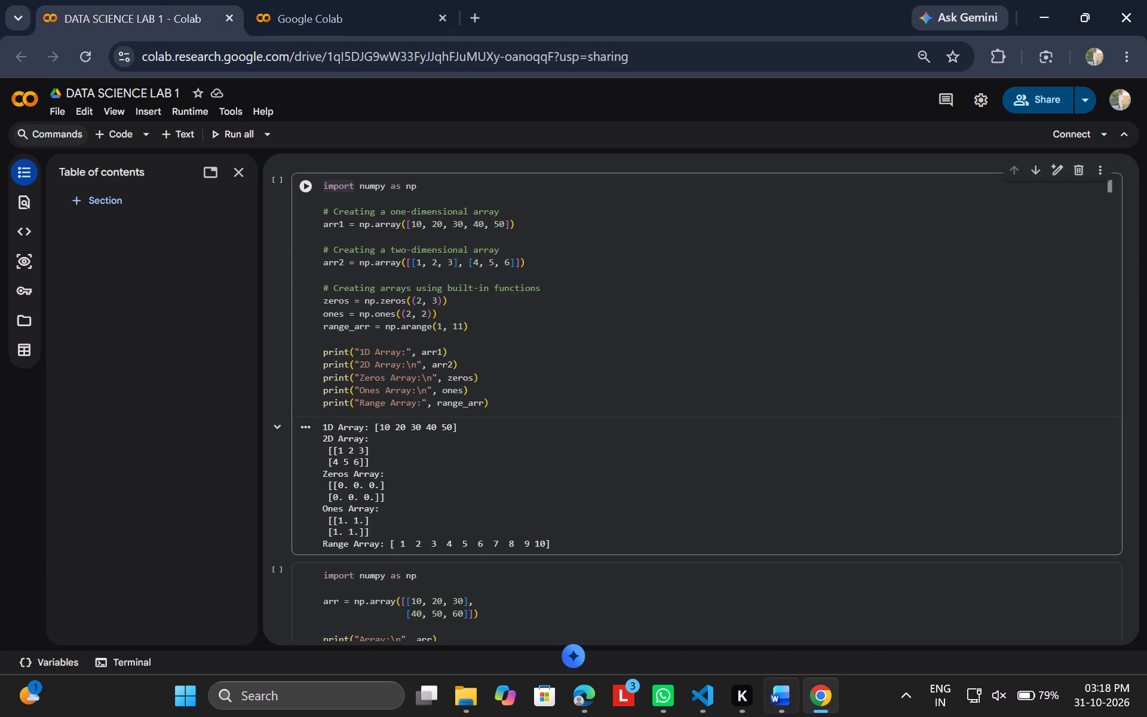
# Switch back to Word, delete the visited link below "GOOGLE COLLAB LINK:" and paste the Colab sharing link again as a fresh hyperlink.
pyautogui.click(783, 695)
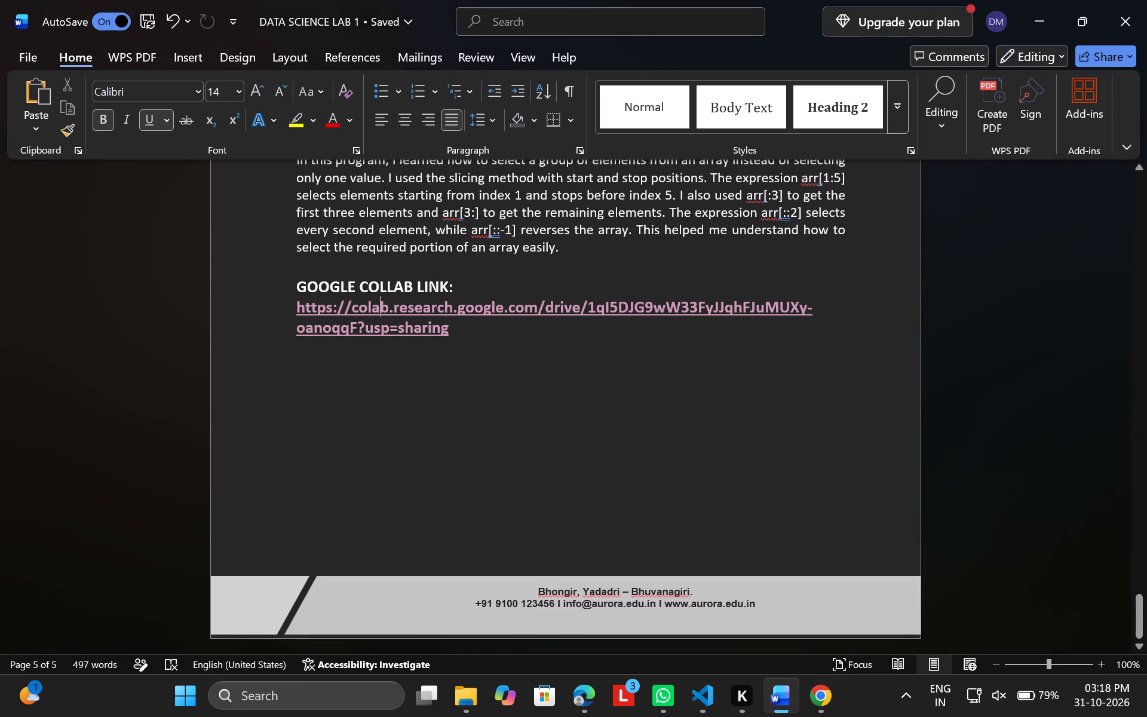
pyautogui.moveTo(462, 329); pyautogui.dragTo(237, 301)
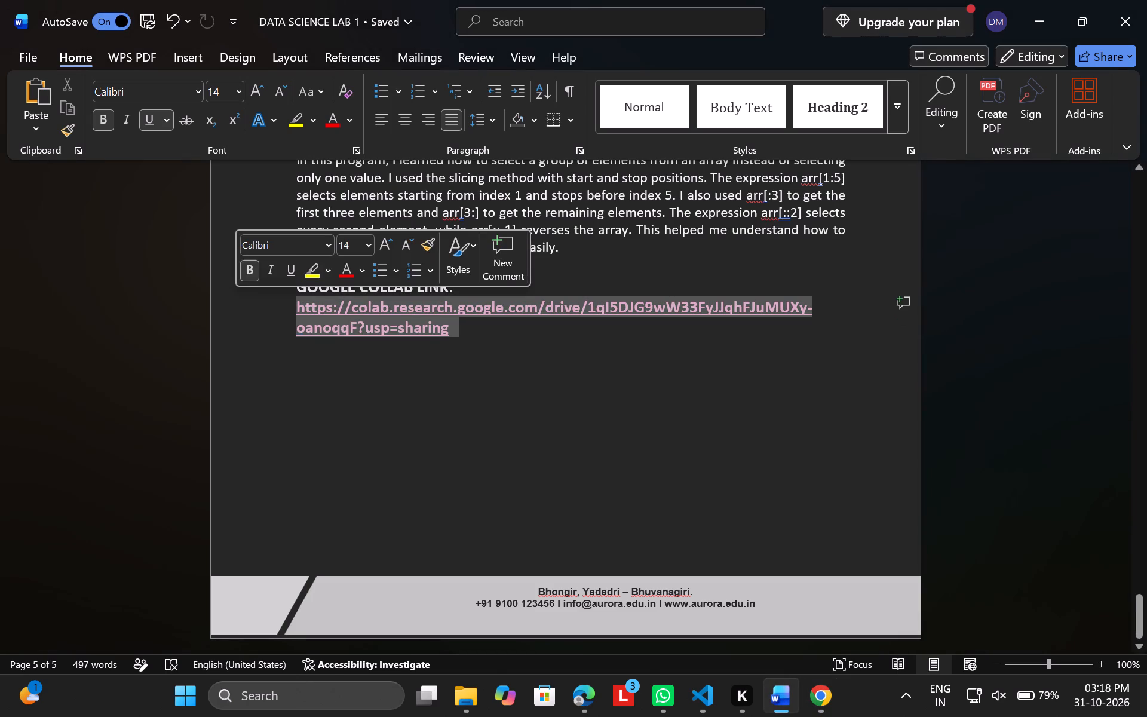
pyautogui.press('BackSpace')
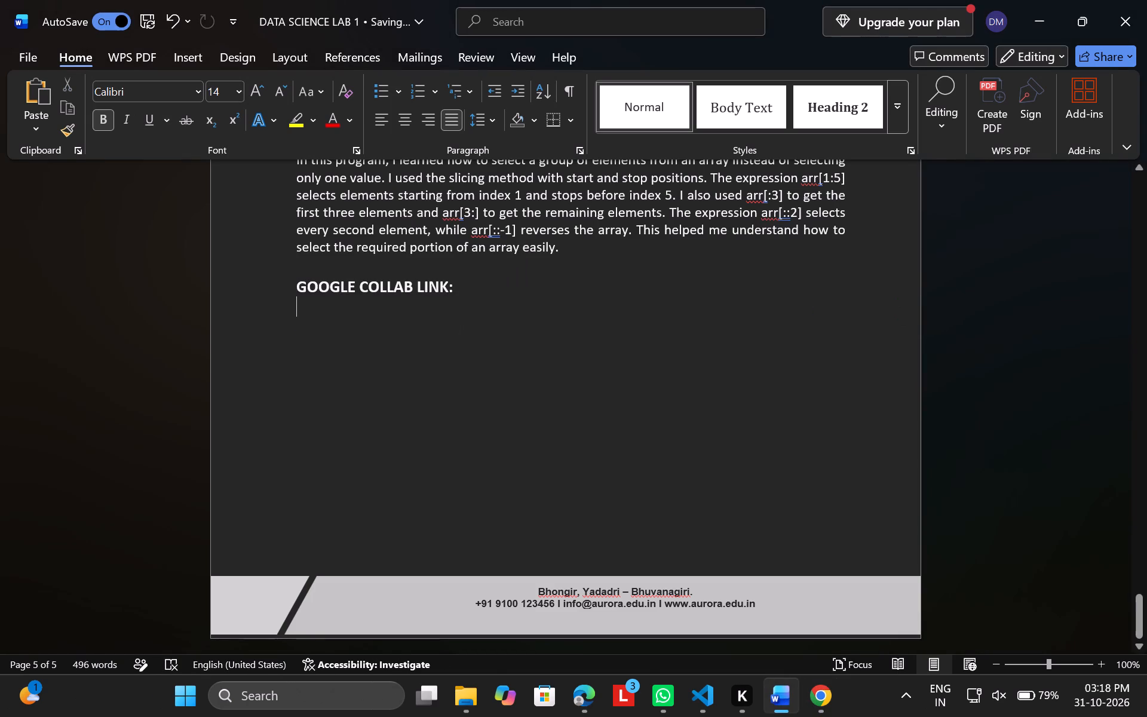
pyautogui.hotkey('ctrl', 'v')
pyautogui.press('Return')
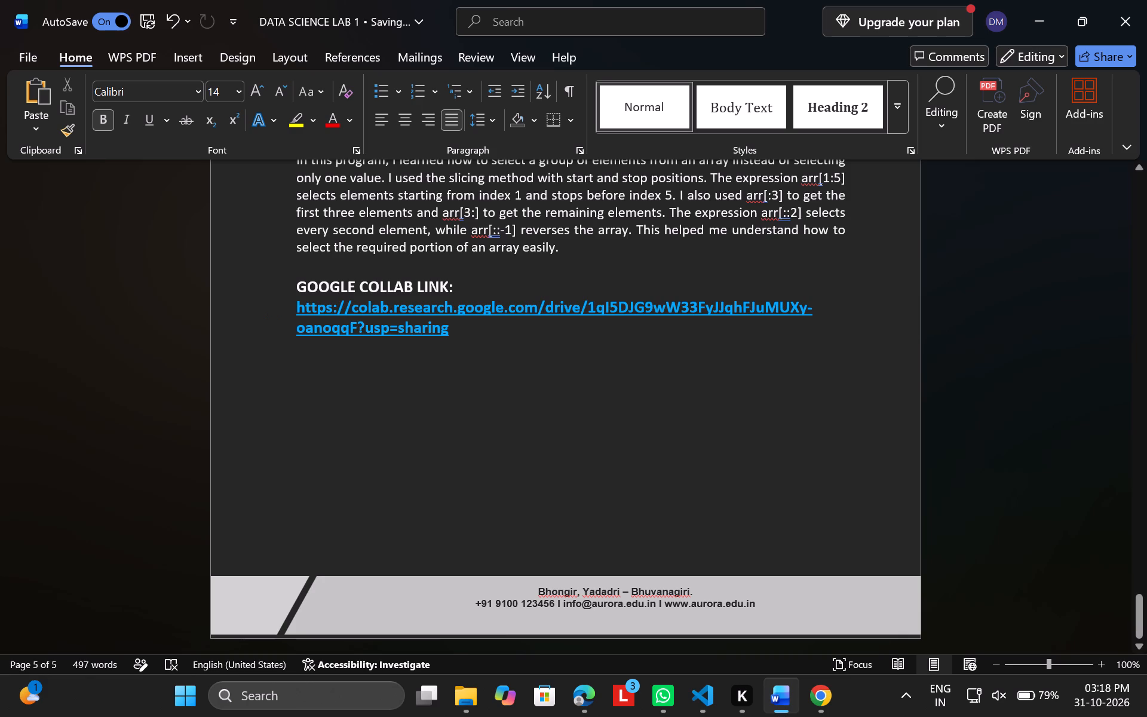
# Print all pages of the report with Microsoft Print to PDF, choosing the FOUNDATIONS OF DATA SCIENCE folder for the output.
pyautogui.hotkey('ctrl', 'p')
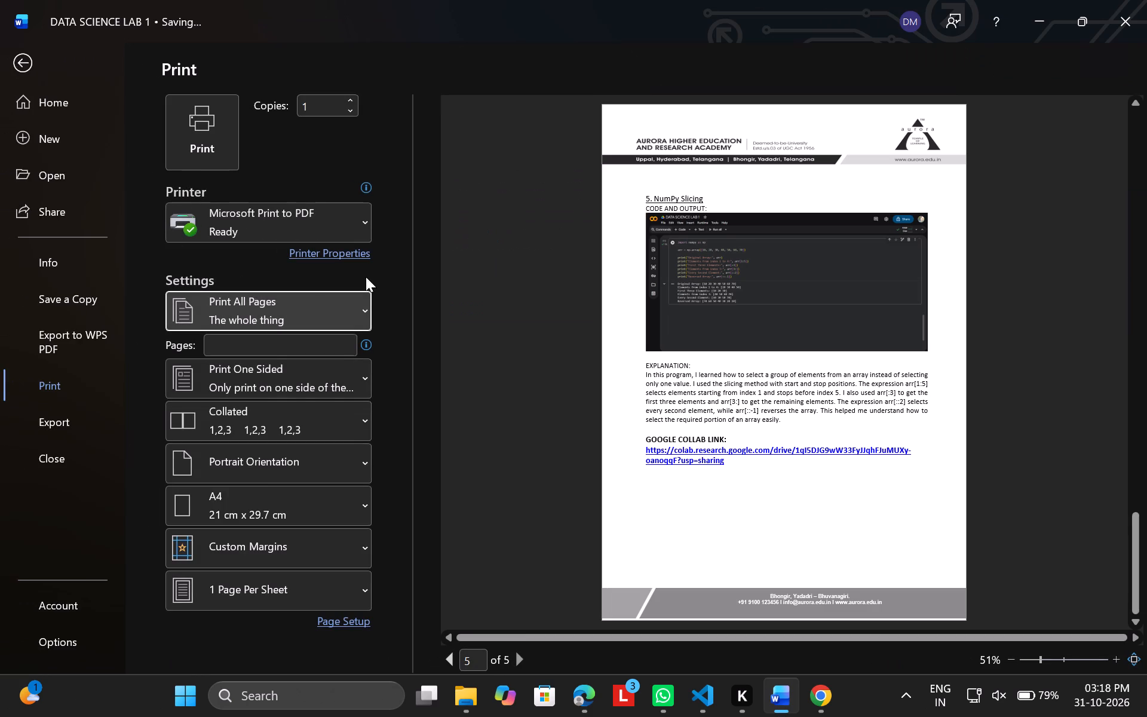
pyautogui.click(200, 146)
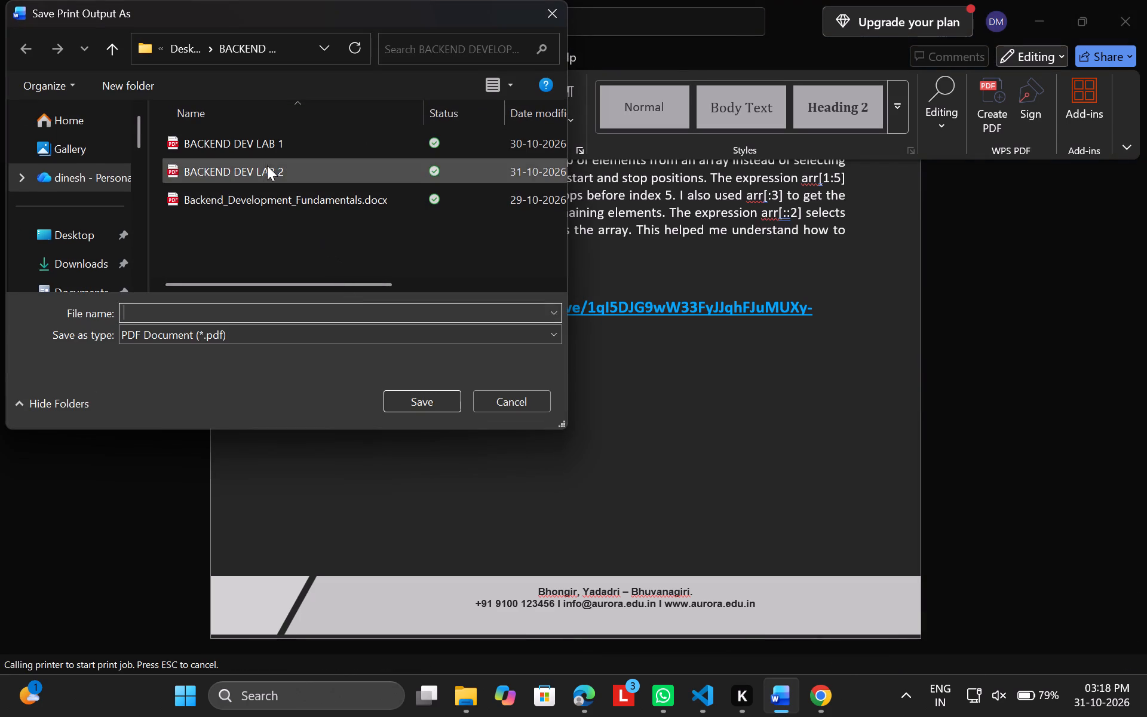
pyautogui.scroll(-3, 93, 241)
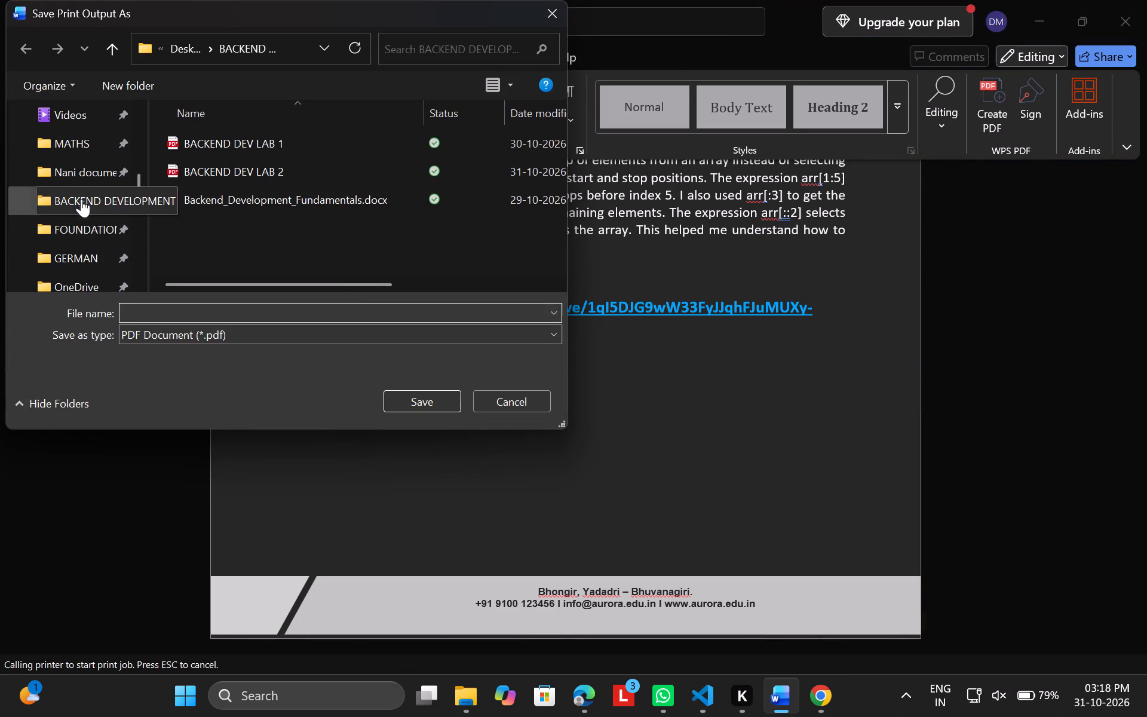
pyautogui.click(90, 223)
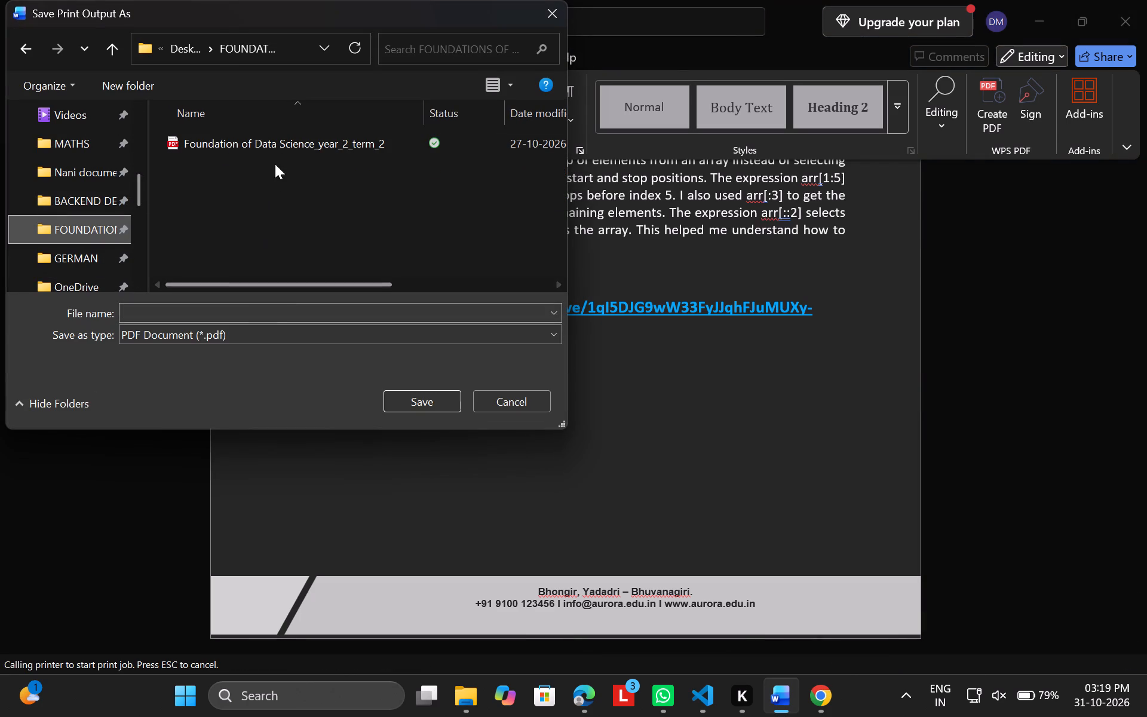
# Name the output file DATA SCIENCE LAB 1, without the .docx ending, and save it as a PDF document.
pyautogui.click(239, 315)
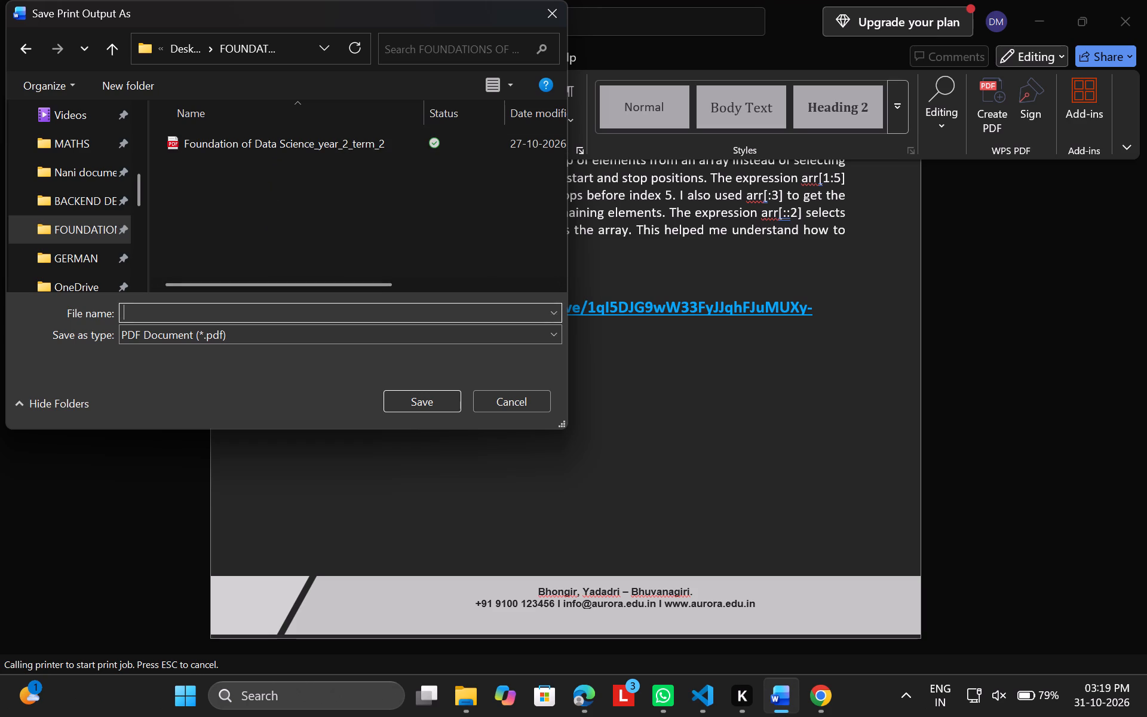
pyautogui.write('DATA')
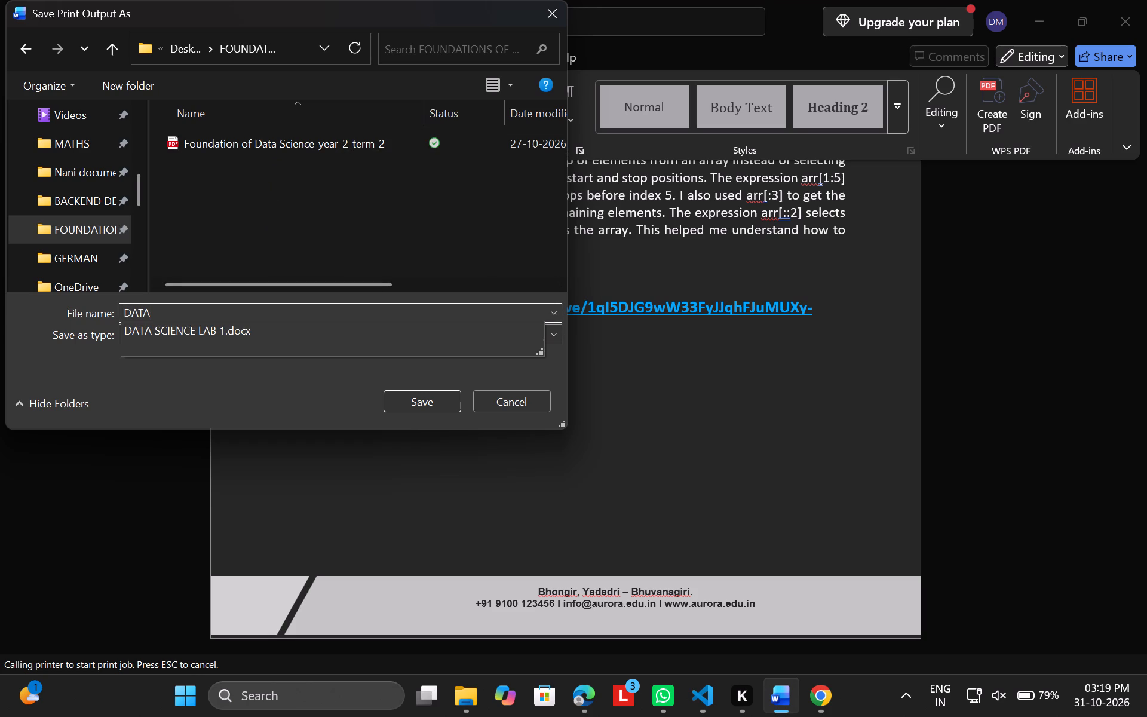
pyautogui.click(189, 333)
pyautogui.click(201, 324)
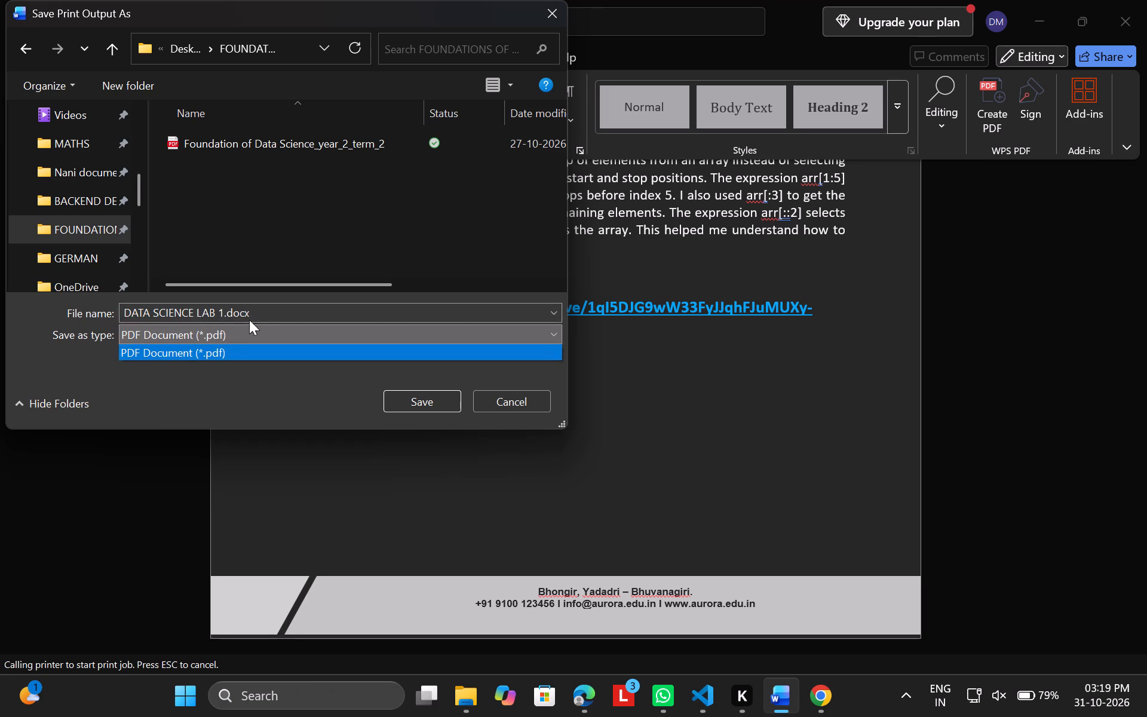
pyautogui.click(254, 311)
pyautogui.click(254, 311)
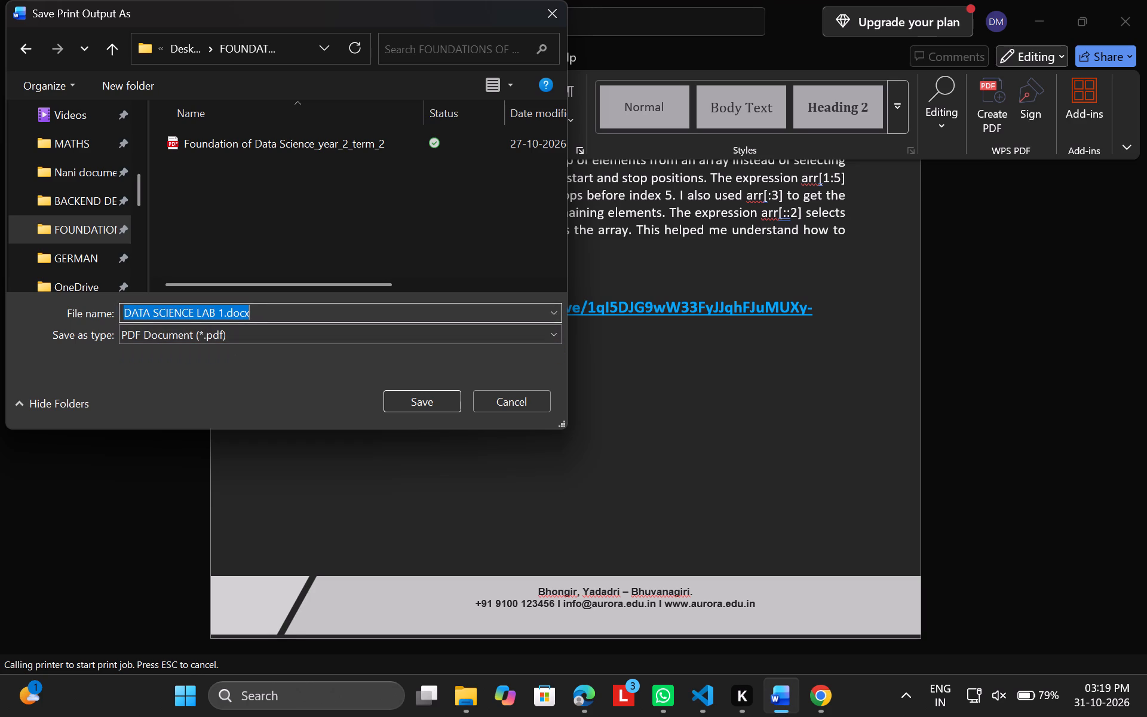
pyautogui.click(254, 311)
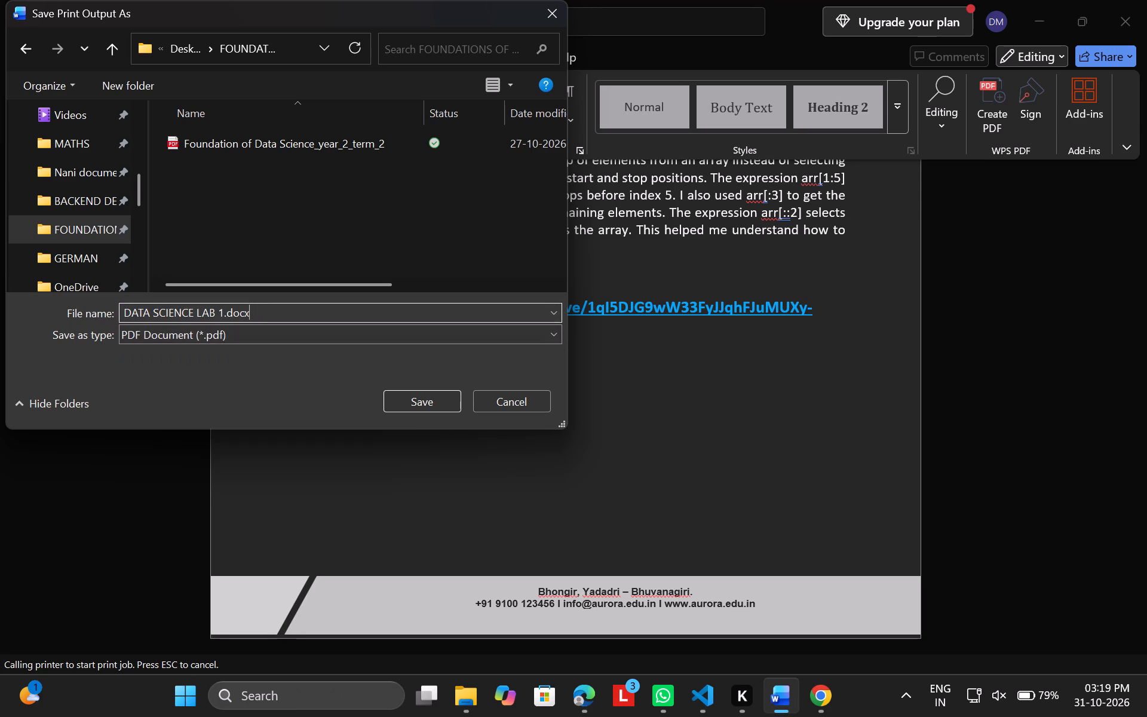
pyautogui.press('BackSpace')
pyautogui.press('BackSpace')
pyautogui.press('BackSpace')
pyautogui.press('BackSpace')
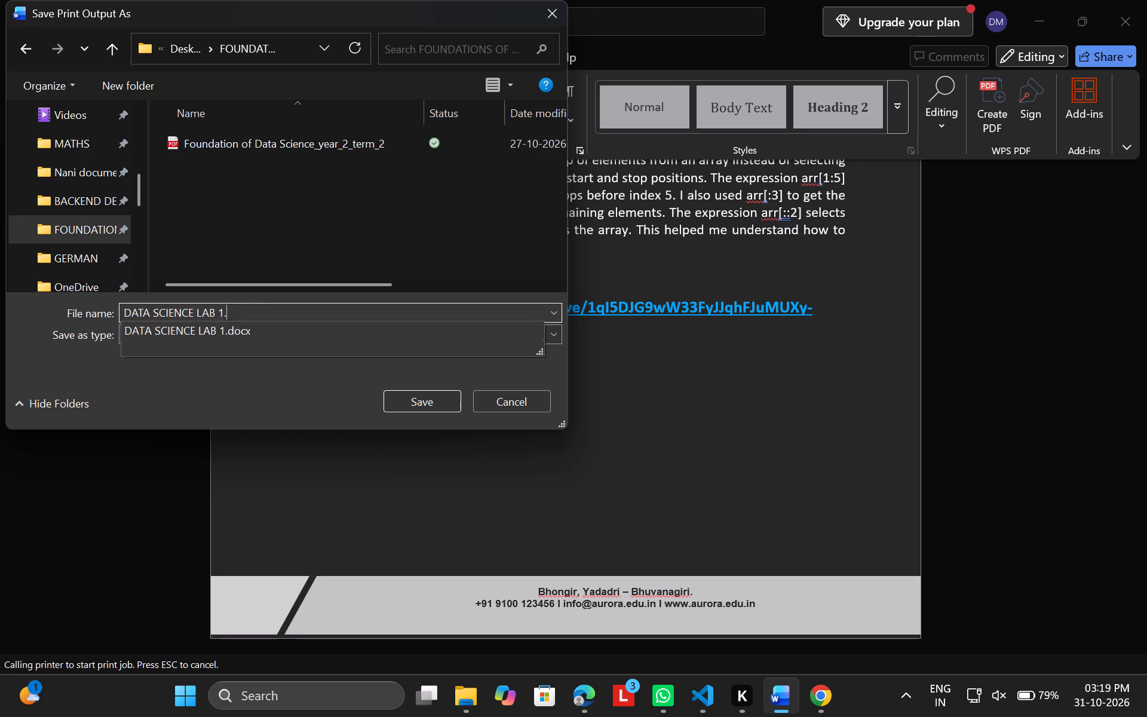
pyautogui.press('BackSpace')
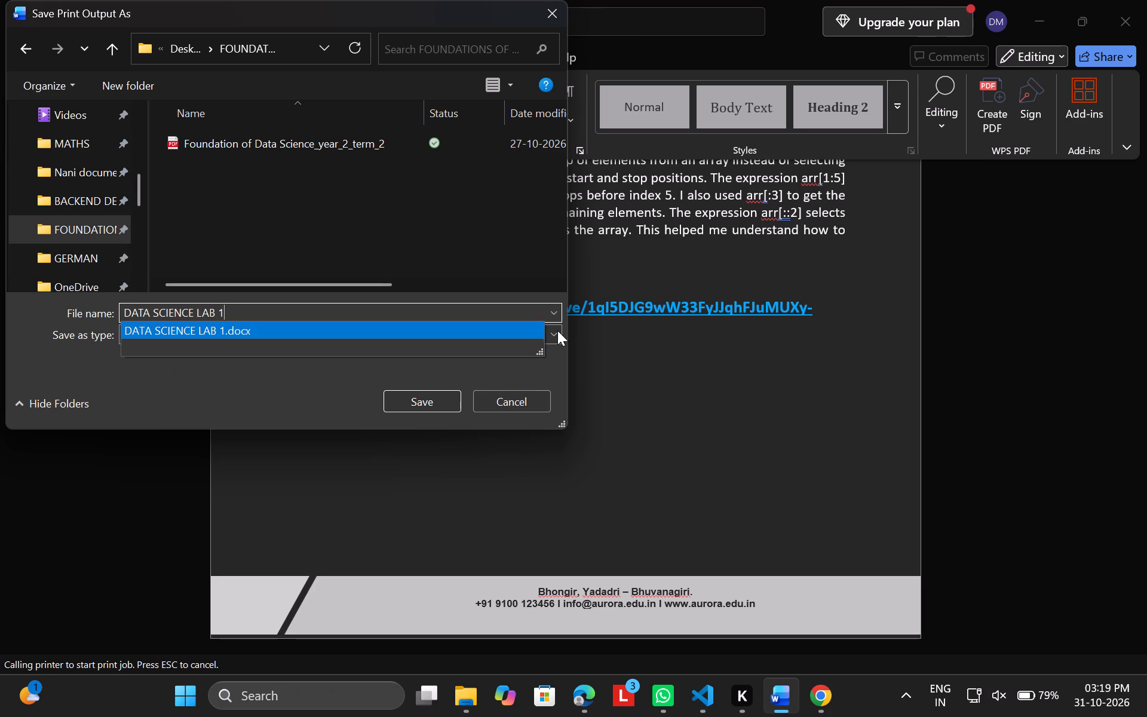
pyautogui.click(556, 332)
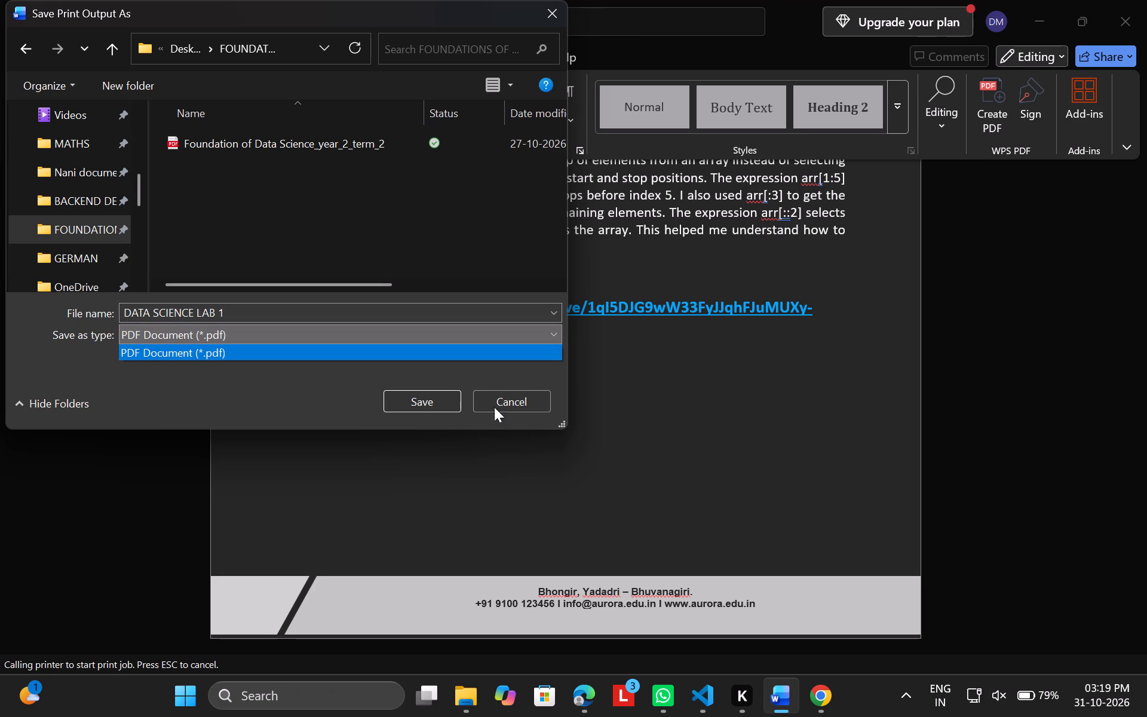
pyautogui.click(413, 400)
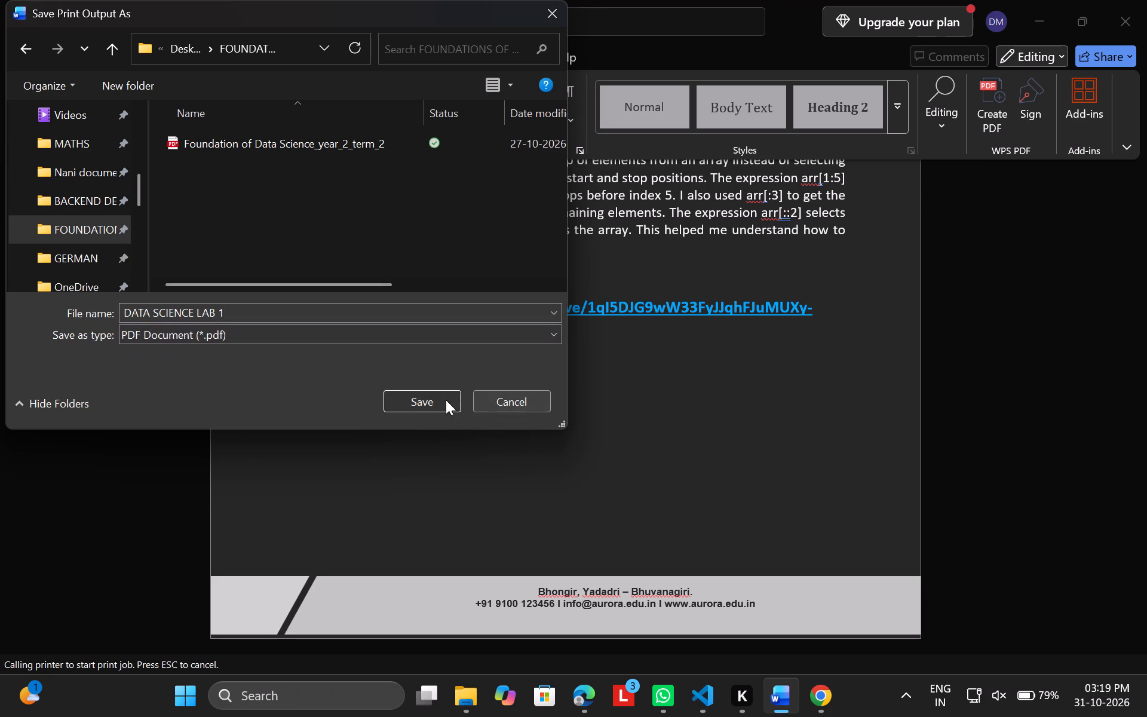
pyautogui.click(429, 405)
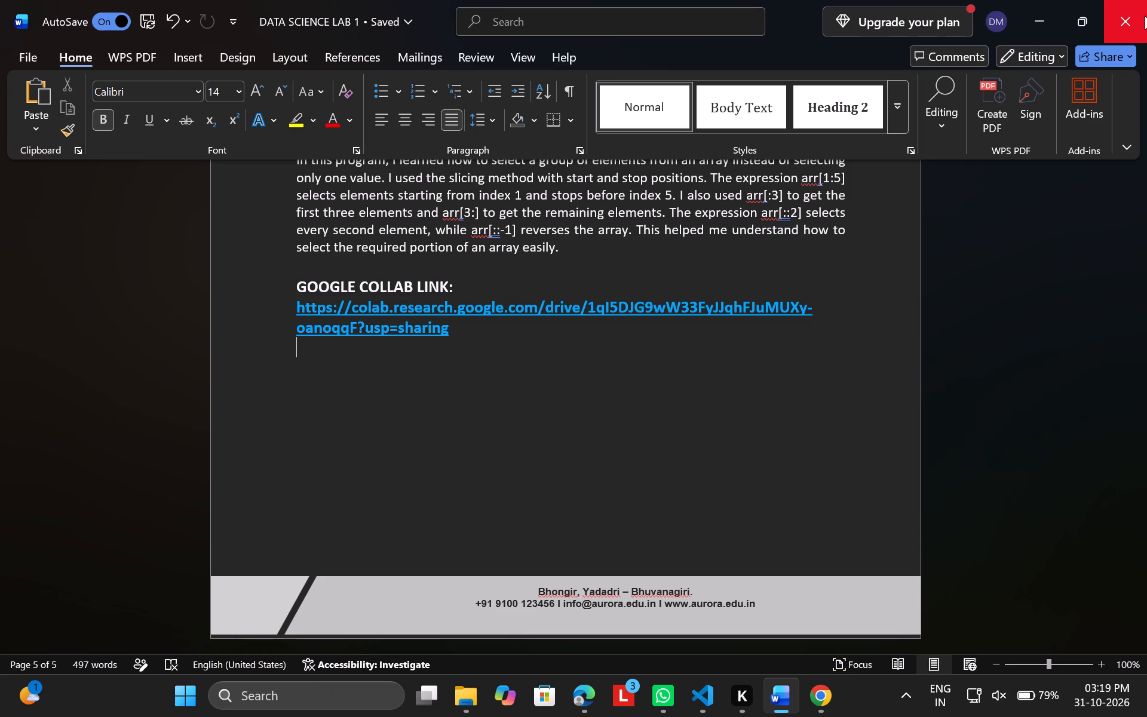
# Close the lab report document in Word.
pyautogui.click(1145, 16)
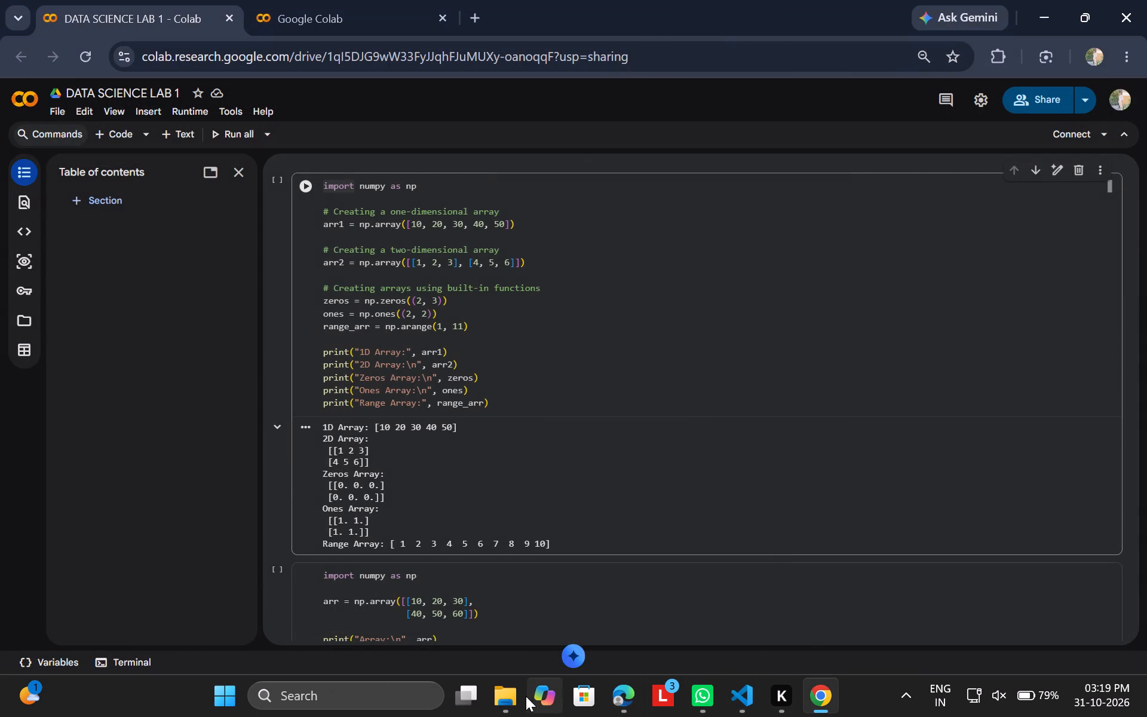
# Switch to File Explorer and open the DATA SCIENCE LAB 1 PDF from the FOUNDATIONS OF DATA SCIENCE folder to check it.
pyautogui.click(507, 700)
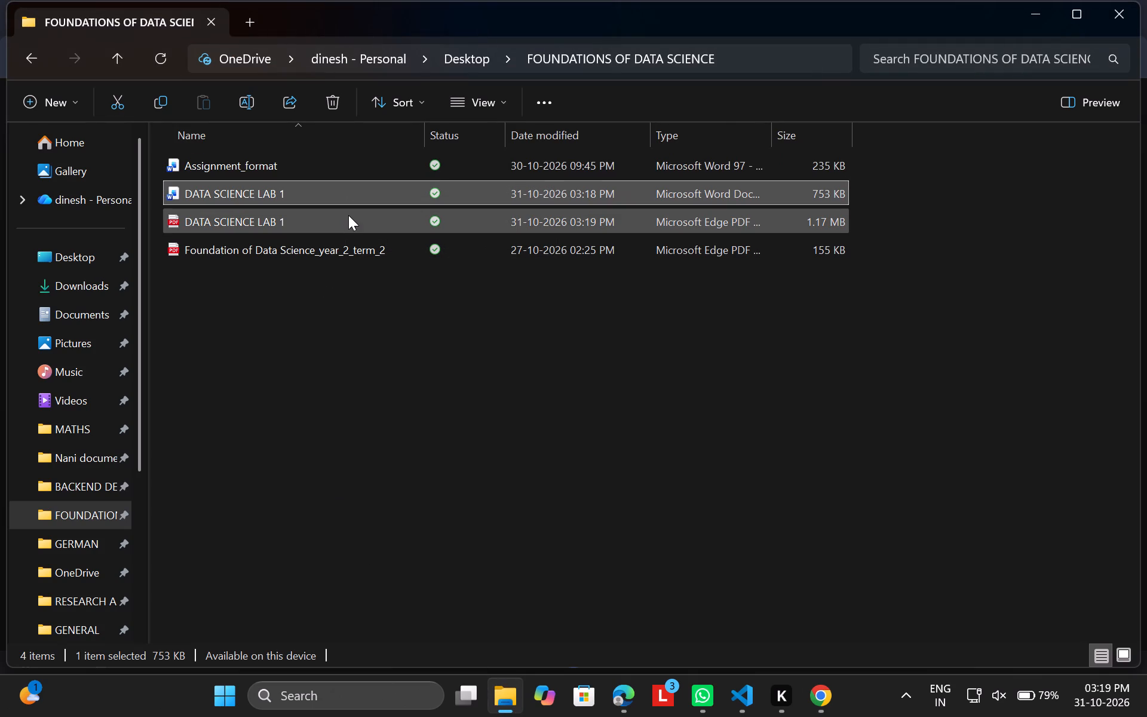
pyautogui.doubleClick(271, 224)
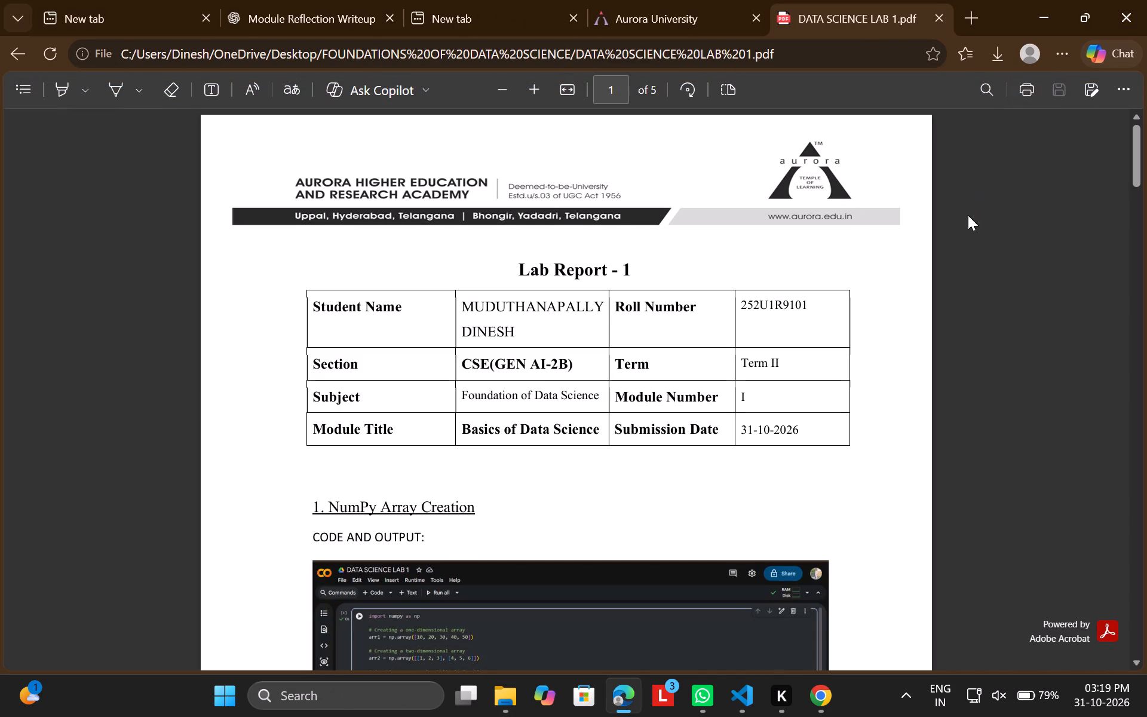
# Close the DATA SCIENCE LAB 1 PDF.
pyautogui.click(936, 13)
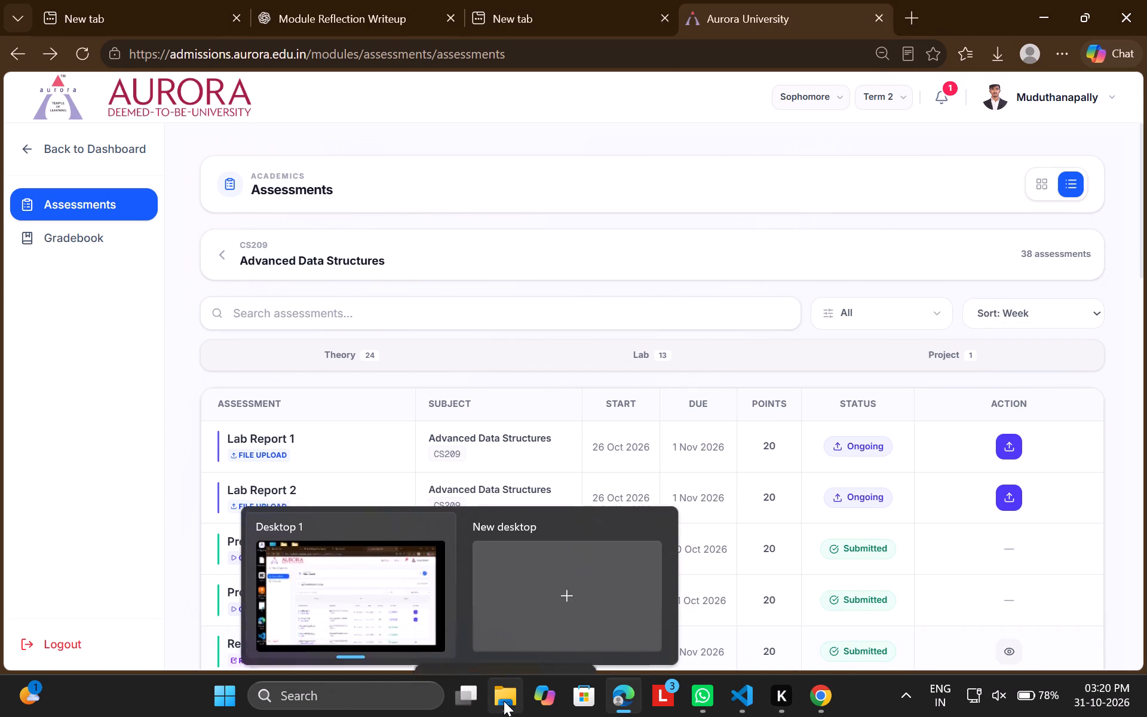
# Switch to File Explorer and open the Assignment_format document from the FOUNDATIONS OF DATA SCIENCE folder.
pyautogui.click(504, 701)
pyautogui.doubleClick(265, 160)
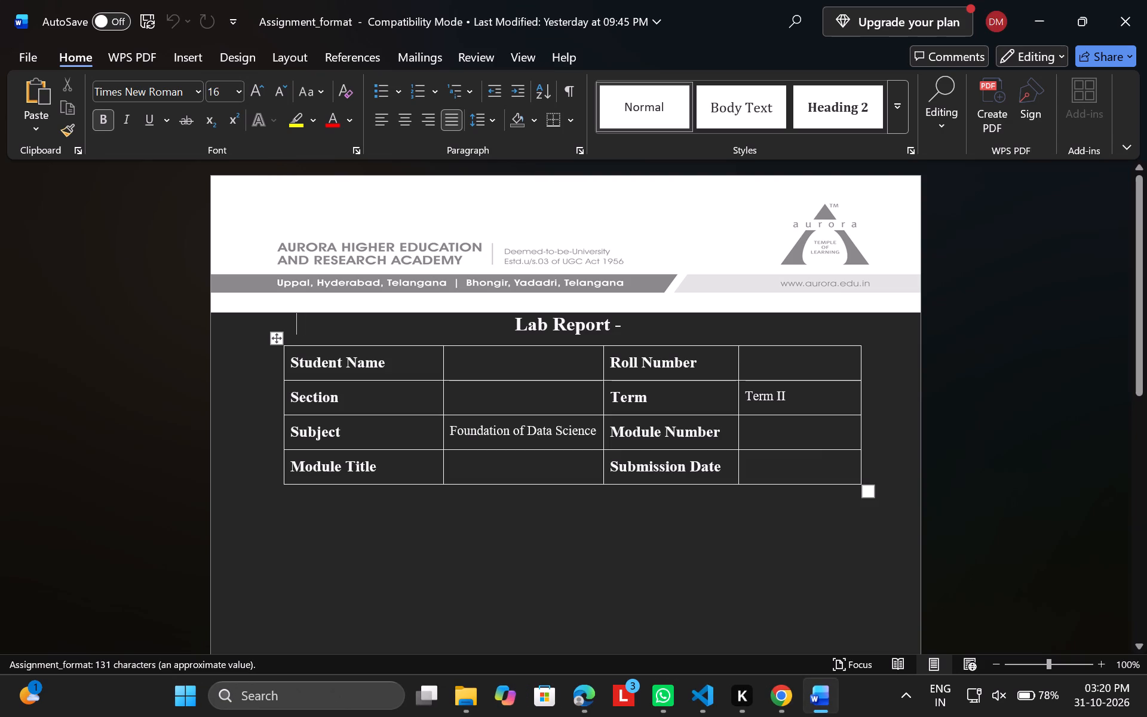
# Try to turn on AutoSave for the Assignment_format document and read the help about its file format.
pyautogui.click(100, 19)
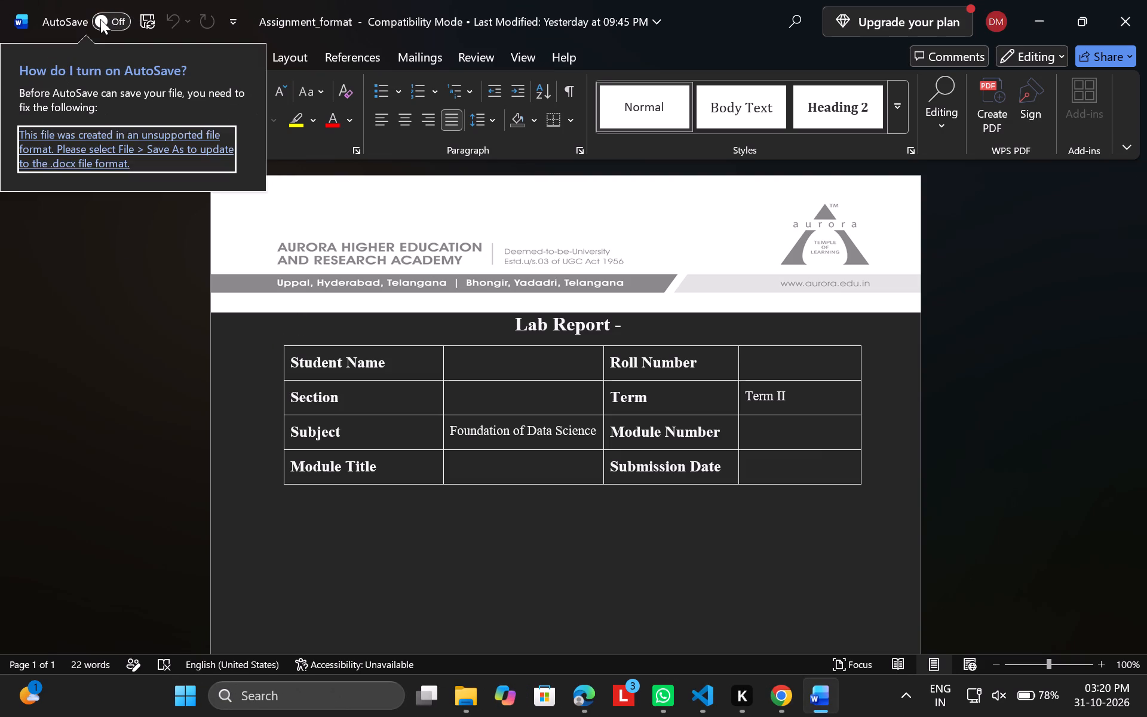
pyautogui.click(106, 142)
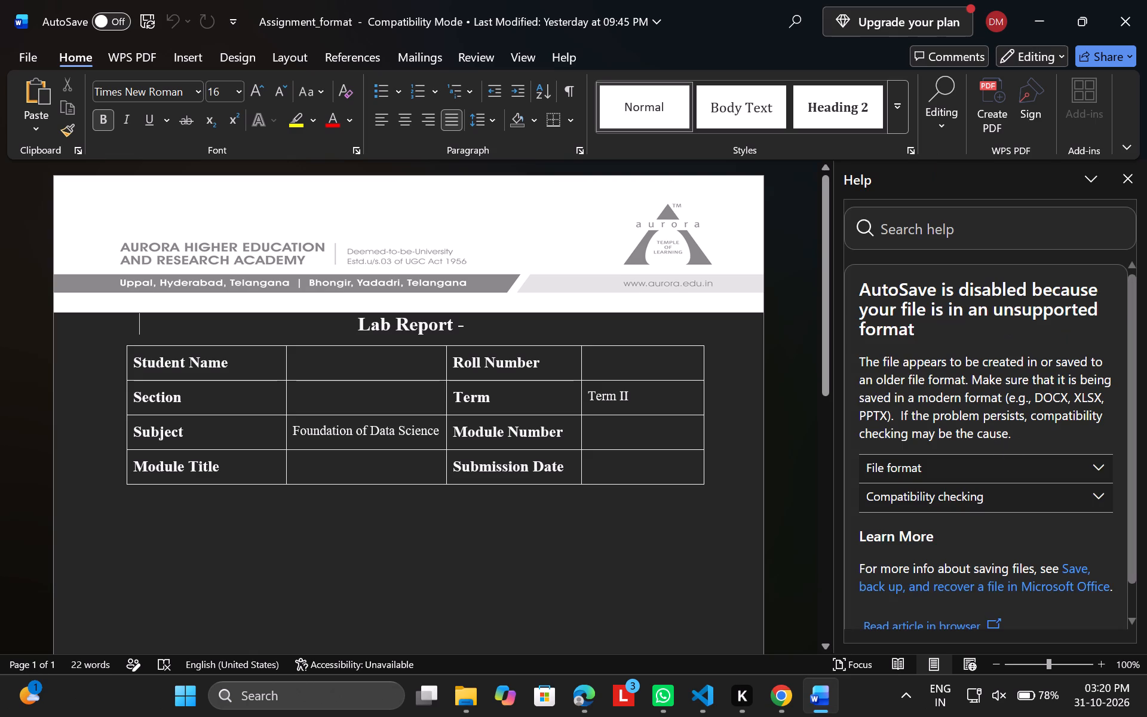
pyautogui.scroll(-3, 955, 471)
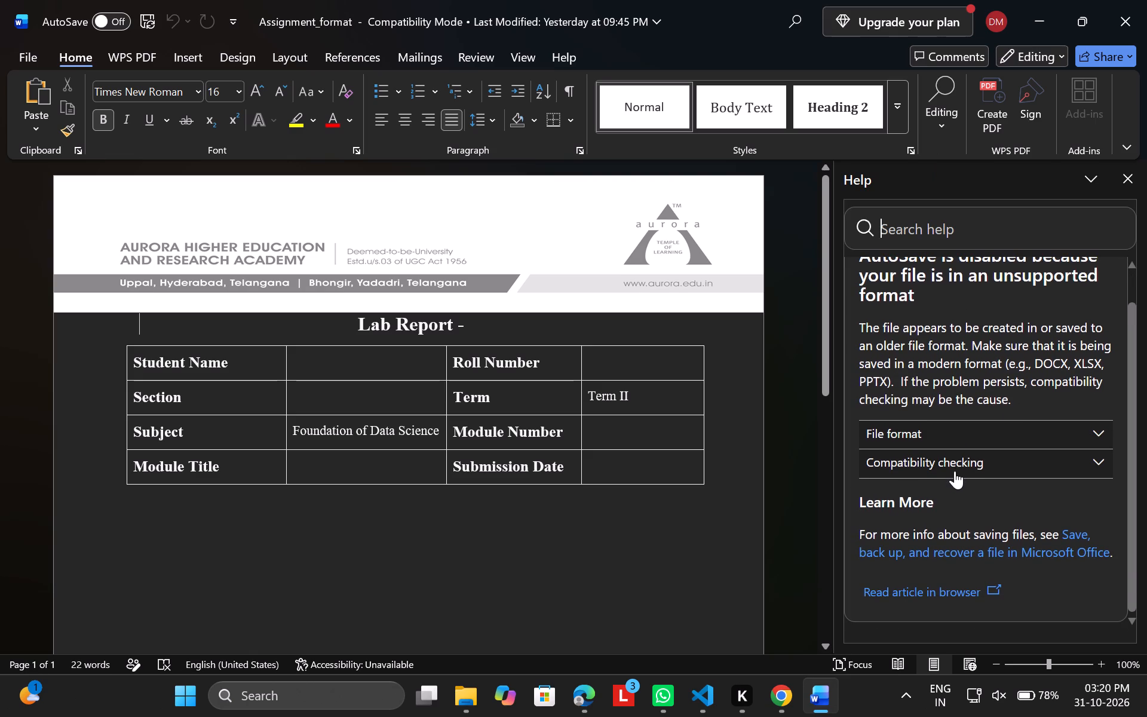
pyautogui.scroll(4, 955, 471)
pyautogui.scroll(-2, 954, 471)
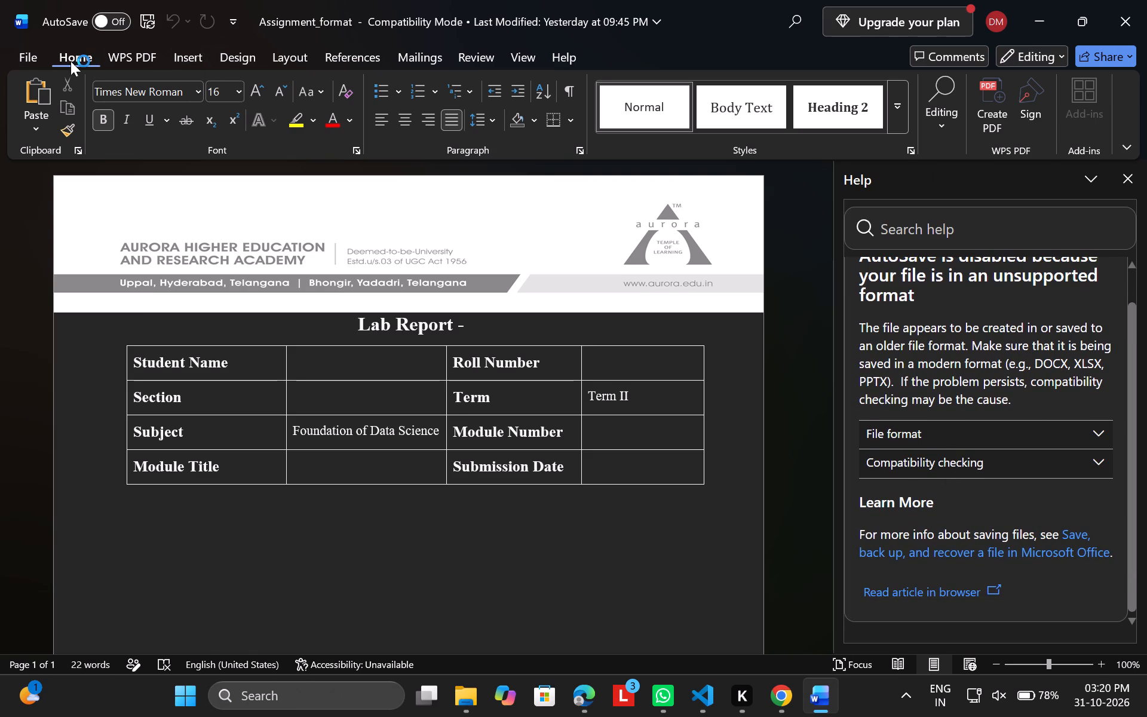
# Save Assignment_format as a Word Document in the FOUNDATIONS OF DATA SCIENCE folder, accepting the upgrade to the newest file format.
pyautogui.click(55, 54)
pyautogui.click(23, 54)
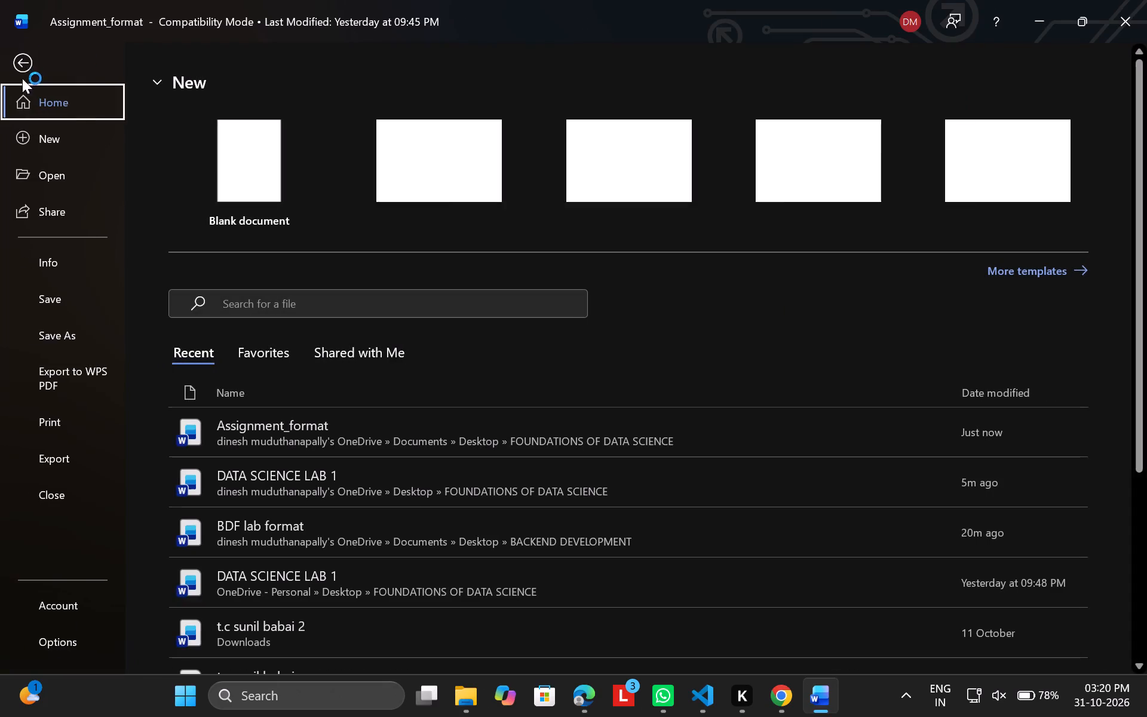
pyautogui.click(66, 335)
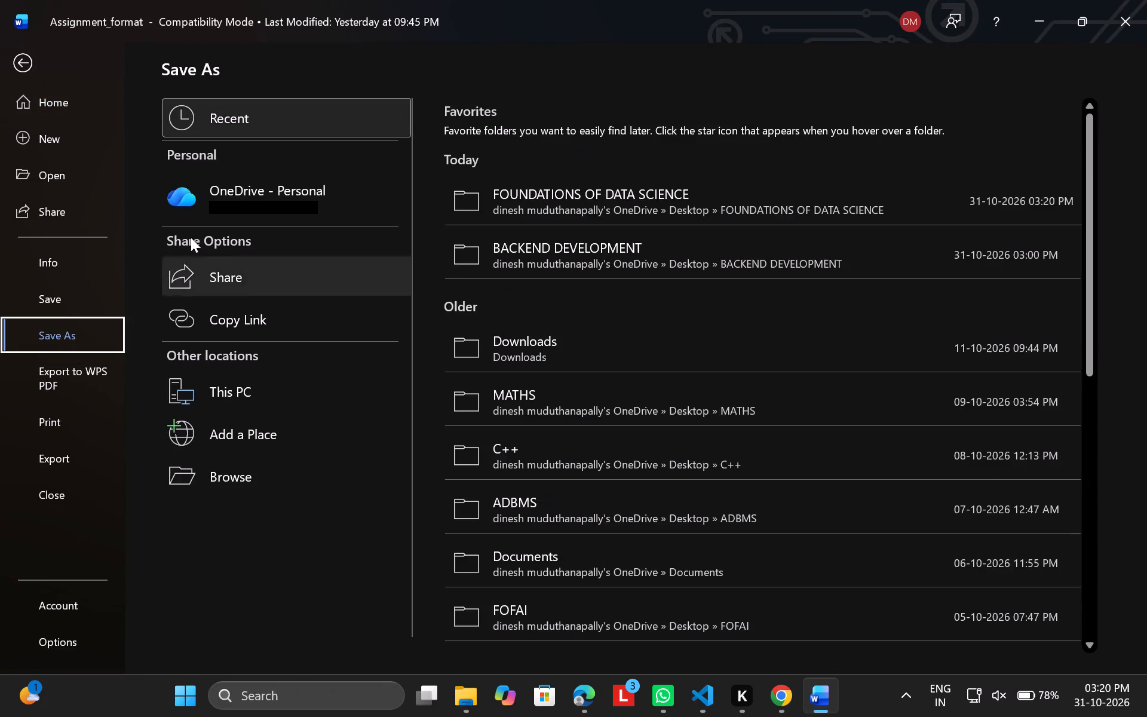
pyautogui.click(586, 206)
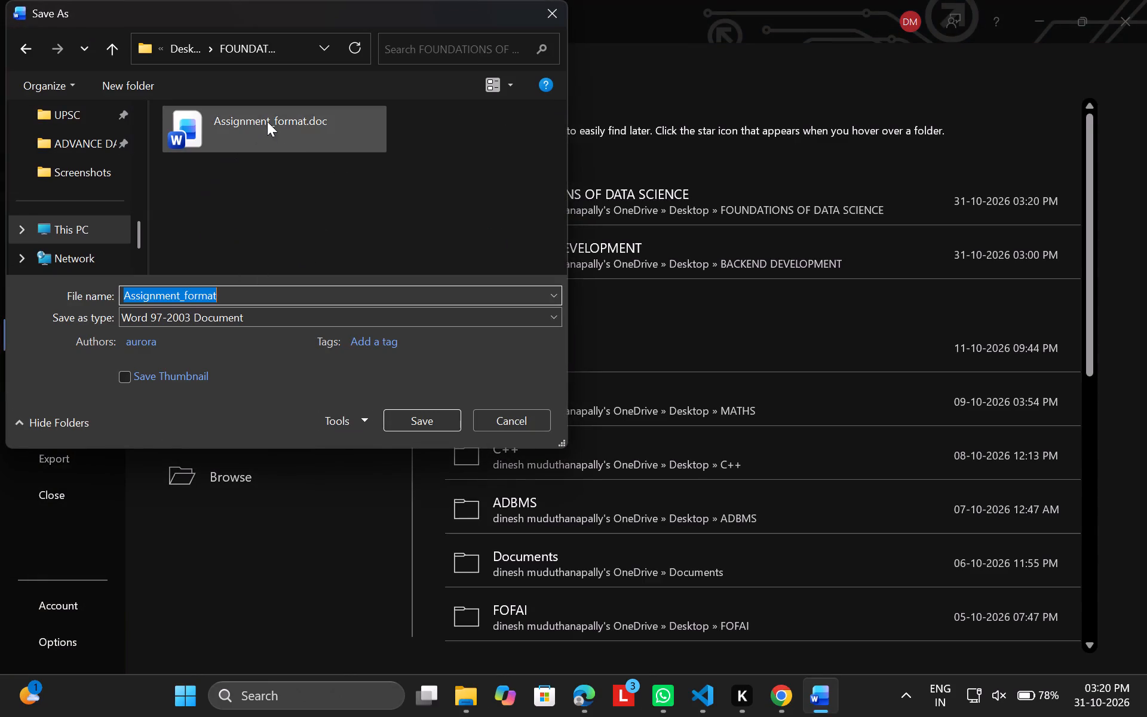
pyautogui.click(305, 315)
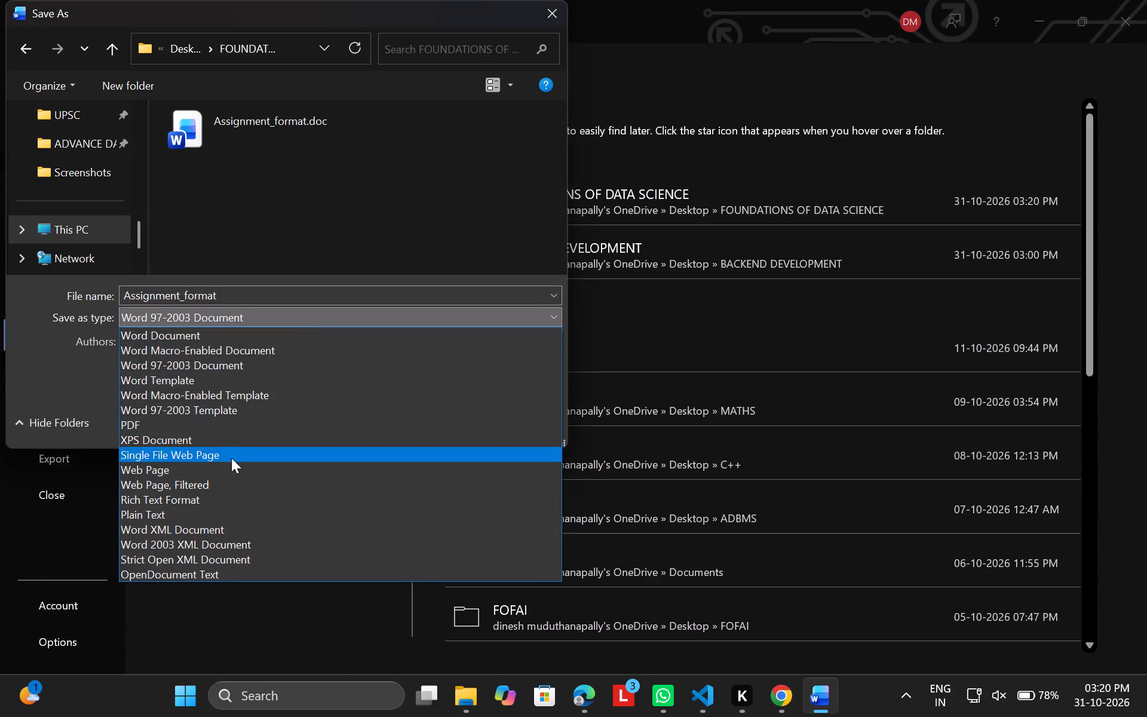
pyautogui.click(217, 332)
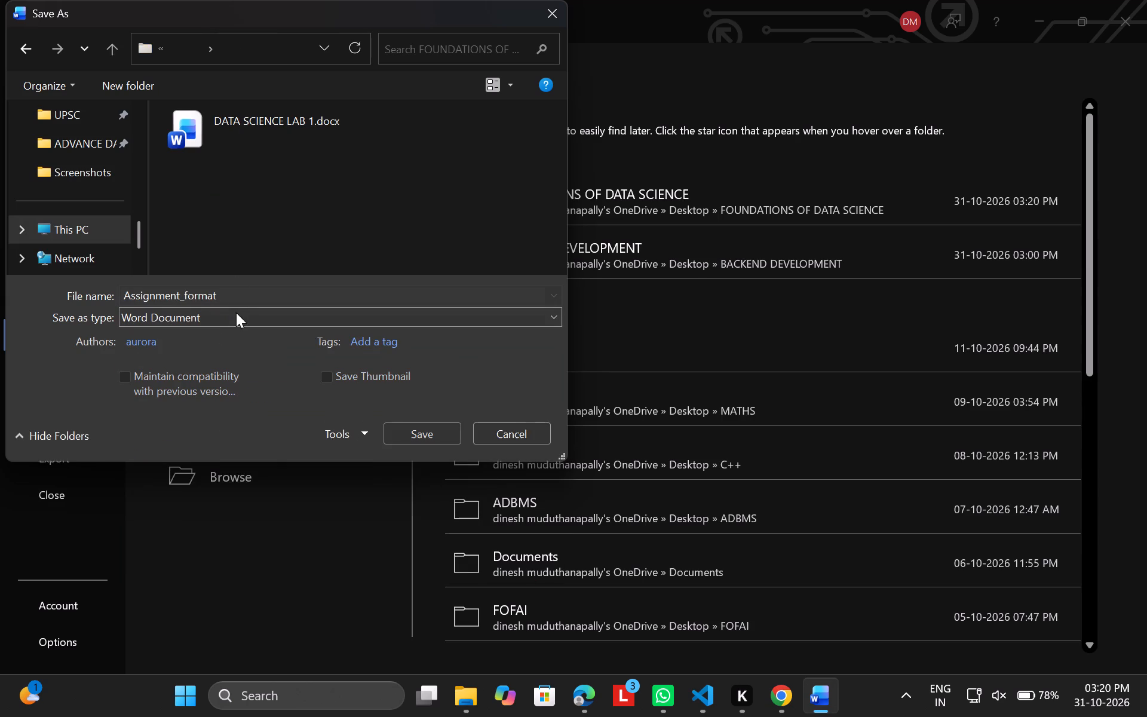
pyautogui.click(438, 436)
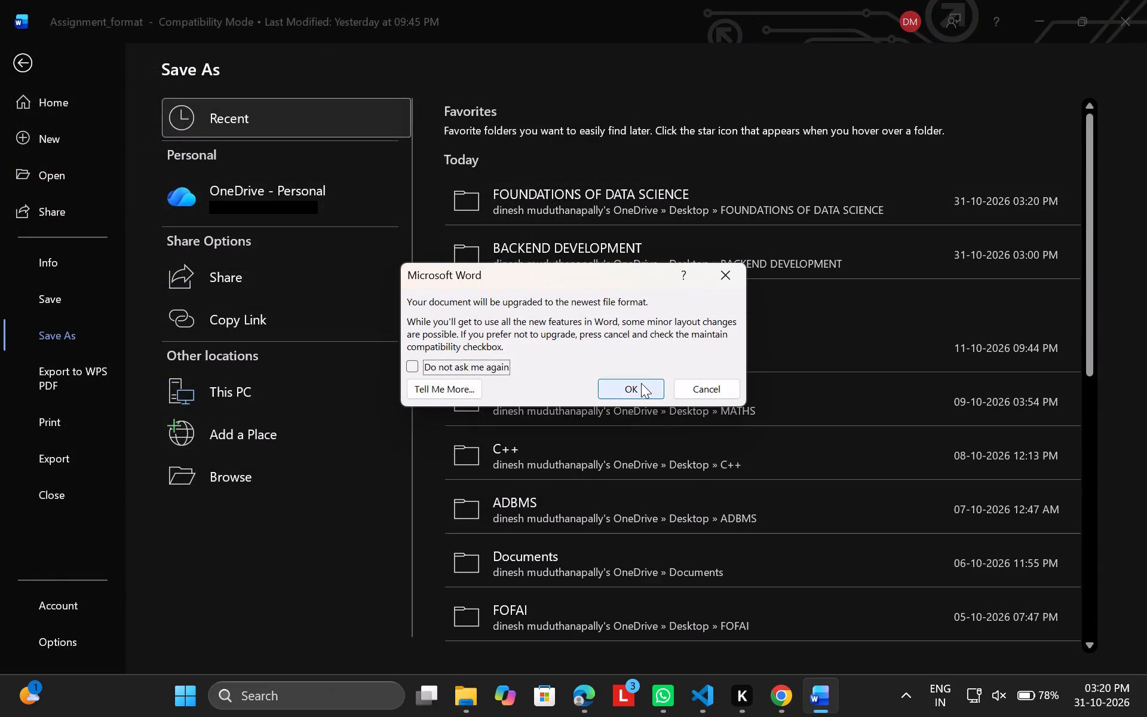
pyautogui.click(641, 383)
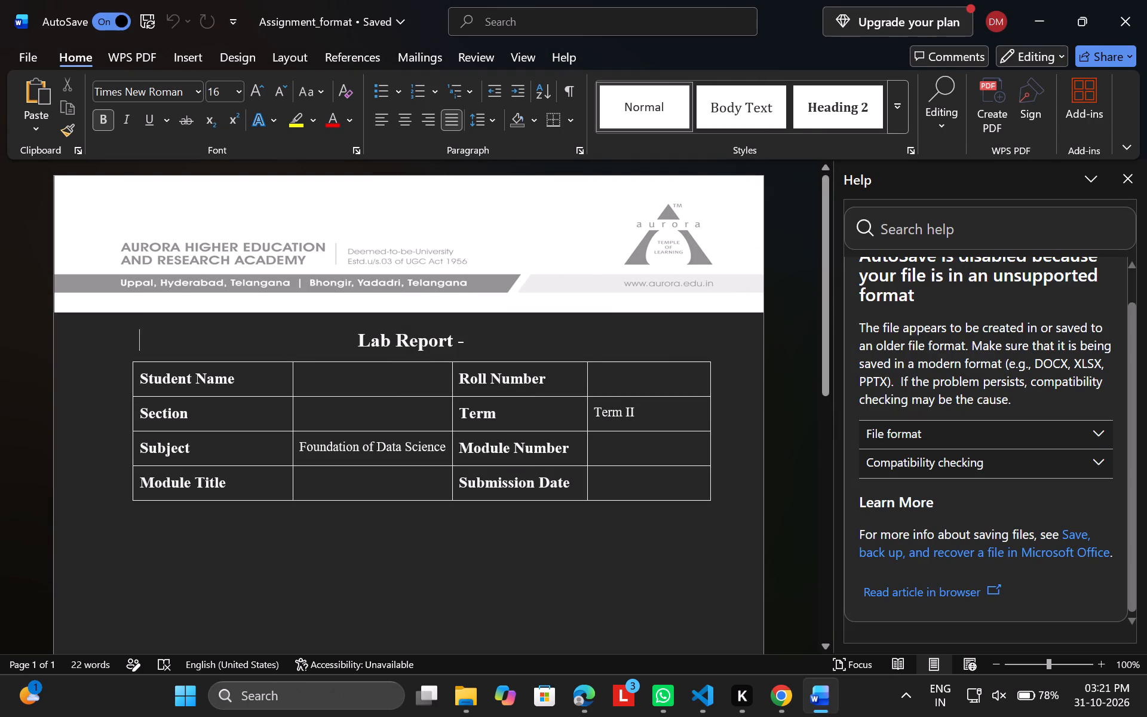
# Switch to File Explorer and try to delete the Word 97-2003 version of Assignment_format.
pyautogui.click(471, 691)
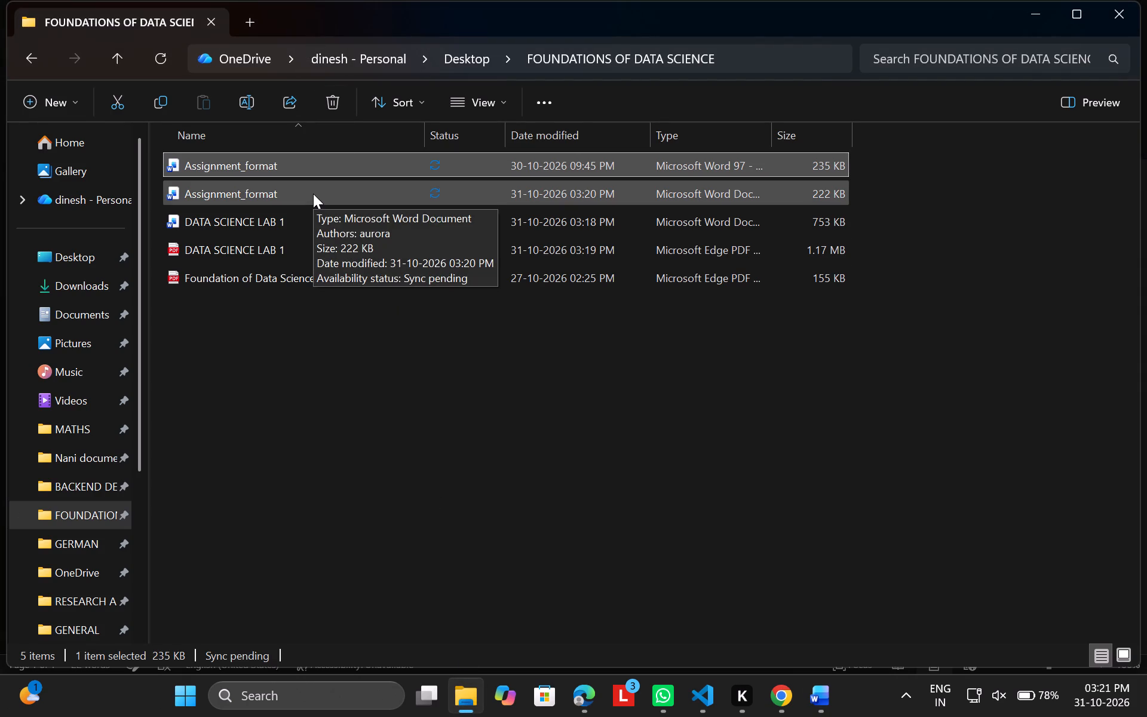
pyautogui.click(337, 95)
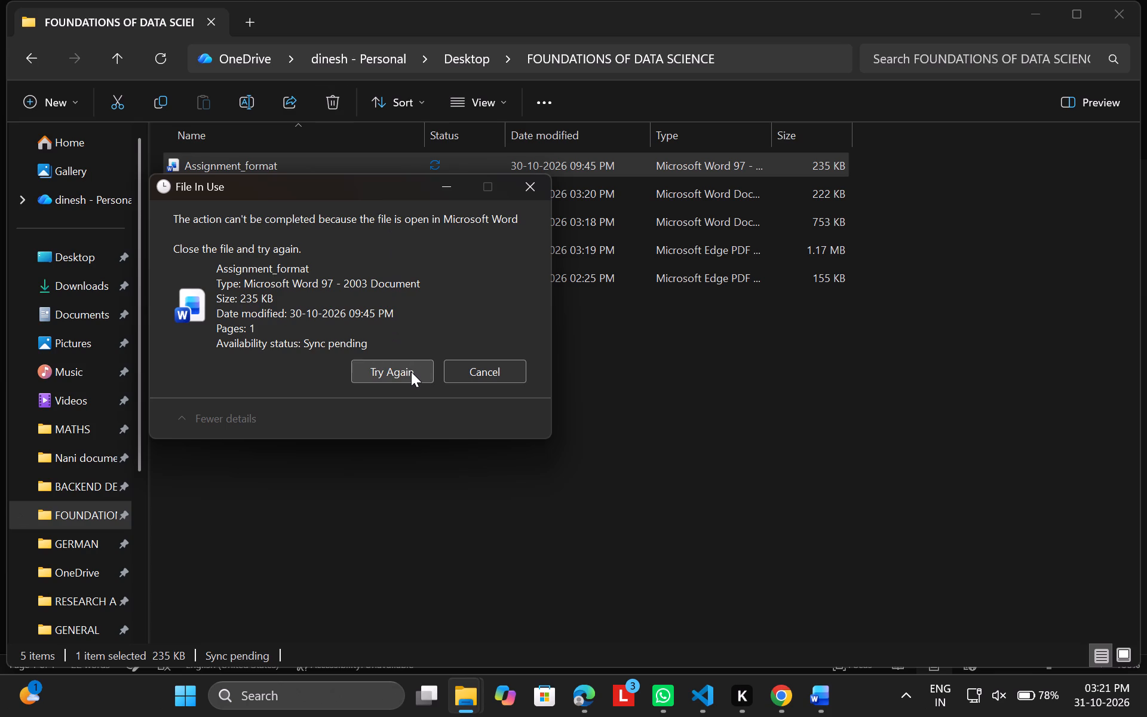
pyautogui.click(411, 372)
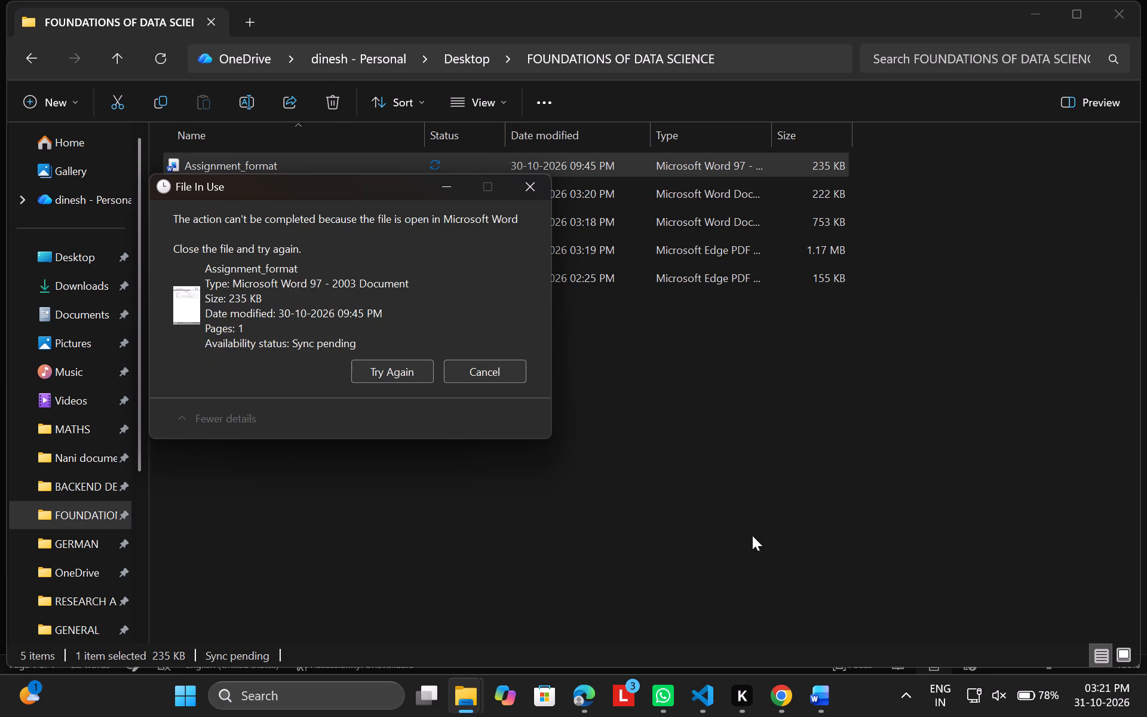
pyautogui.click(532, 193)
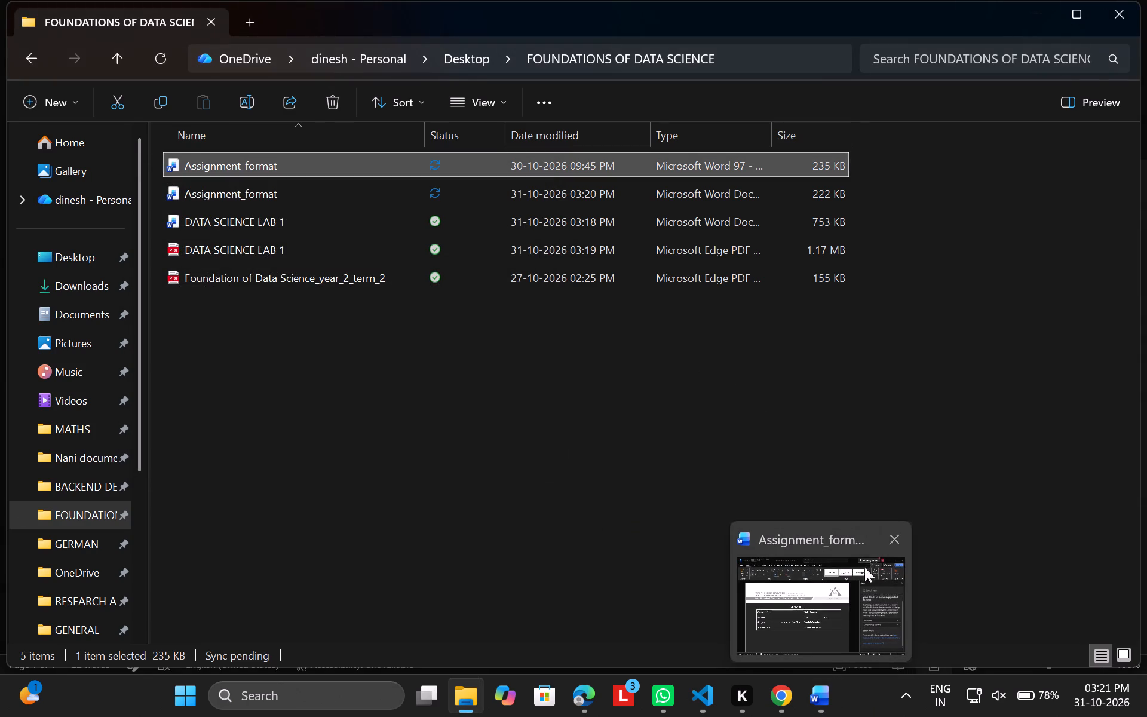
# Close Assignment_format in Word and delete its Word 97-2003 version from the FOUNDATIONS OF DATA SCIENCE folder.
pyautogui.click(893, 540)
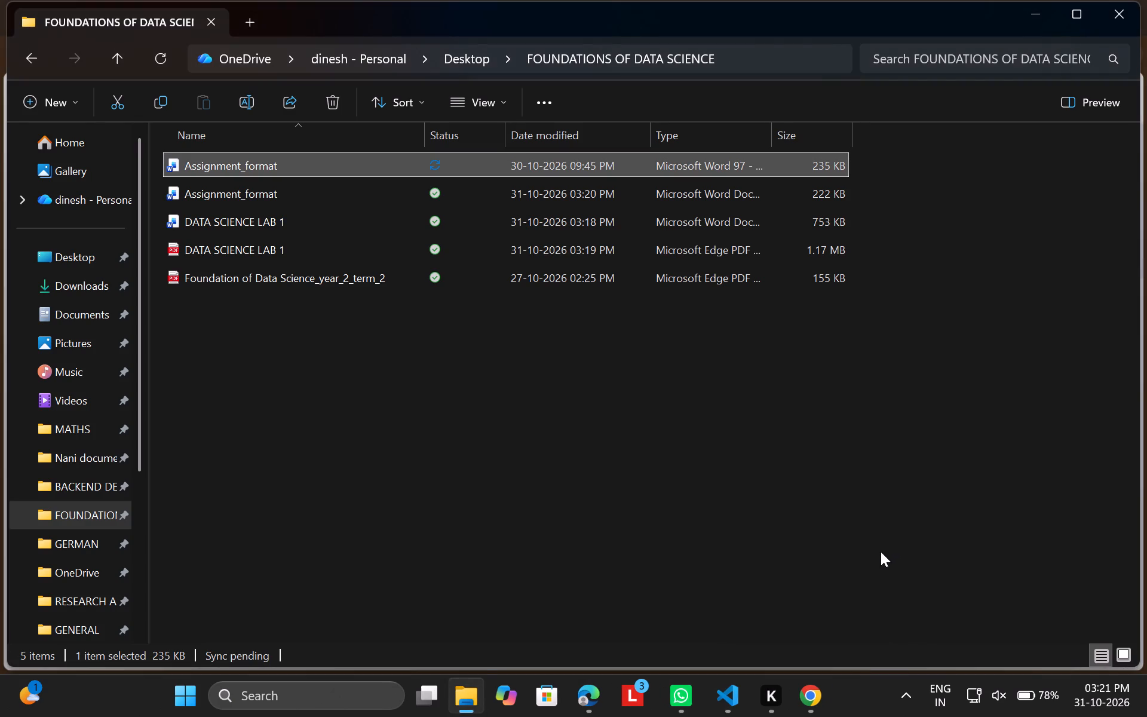
pyautogui.click(375, 157)
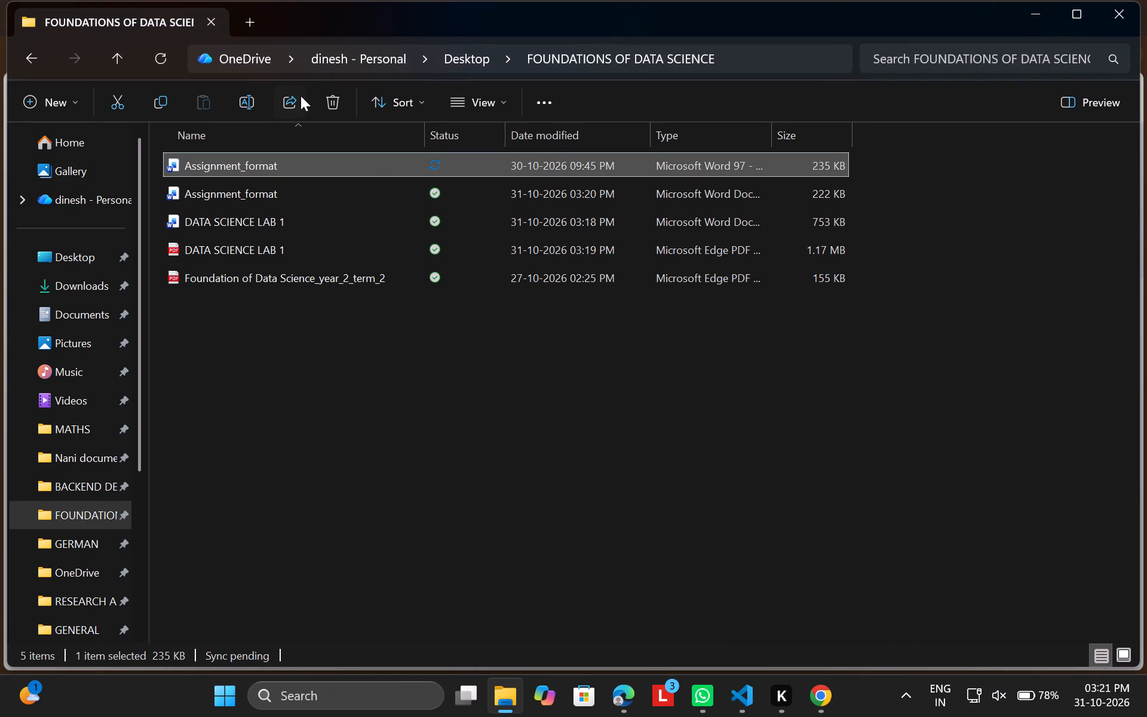
pyautogui.click(324, 96)
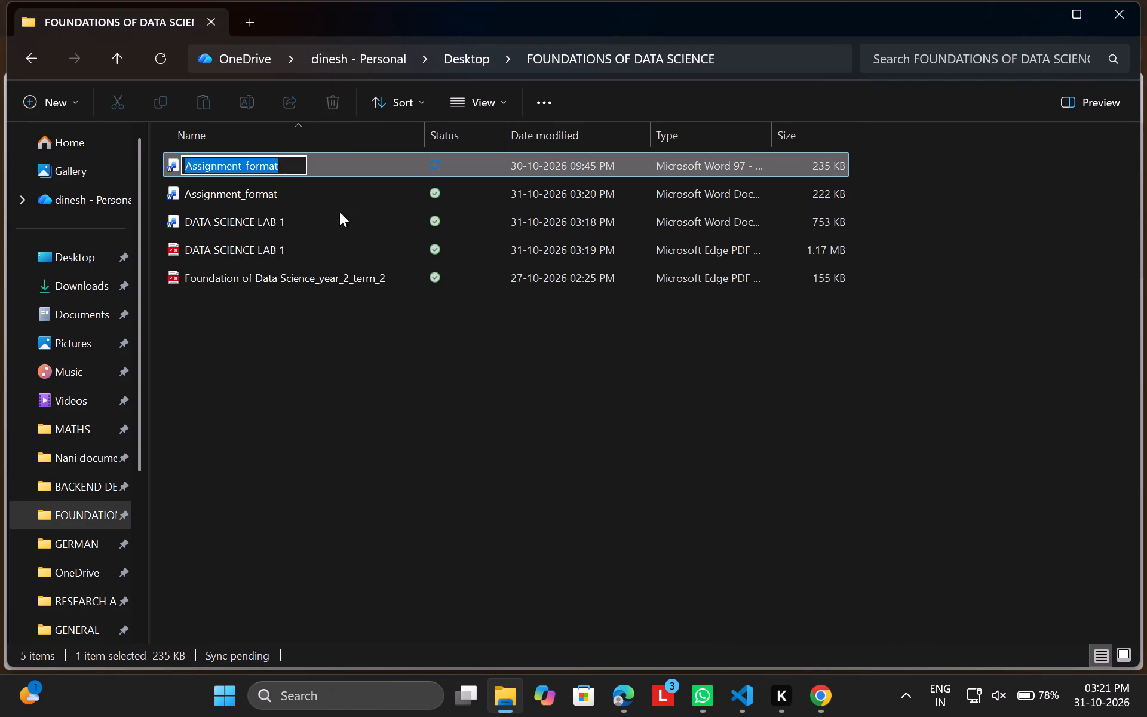
pyautogui.click(421, 168)
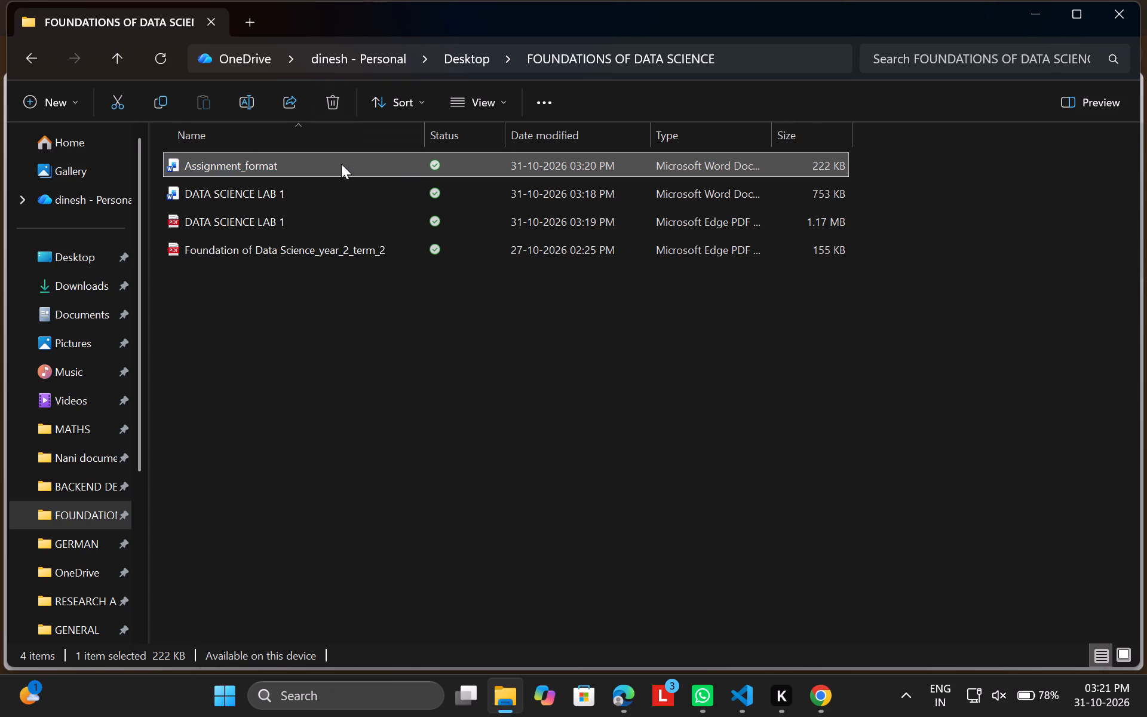
# Open the Word Document version of Assignment_format and complete its heading as Lab Report - 2.
pyautogui.doubleClick(341, 164)
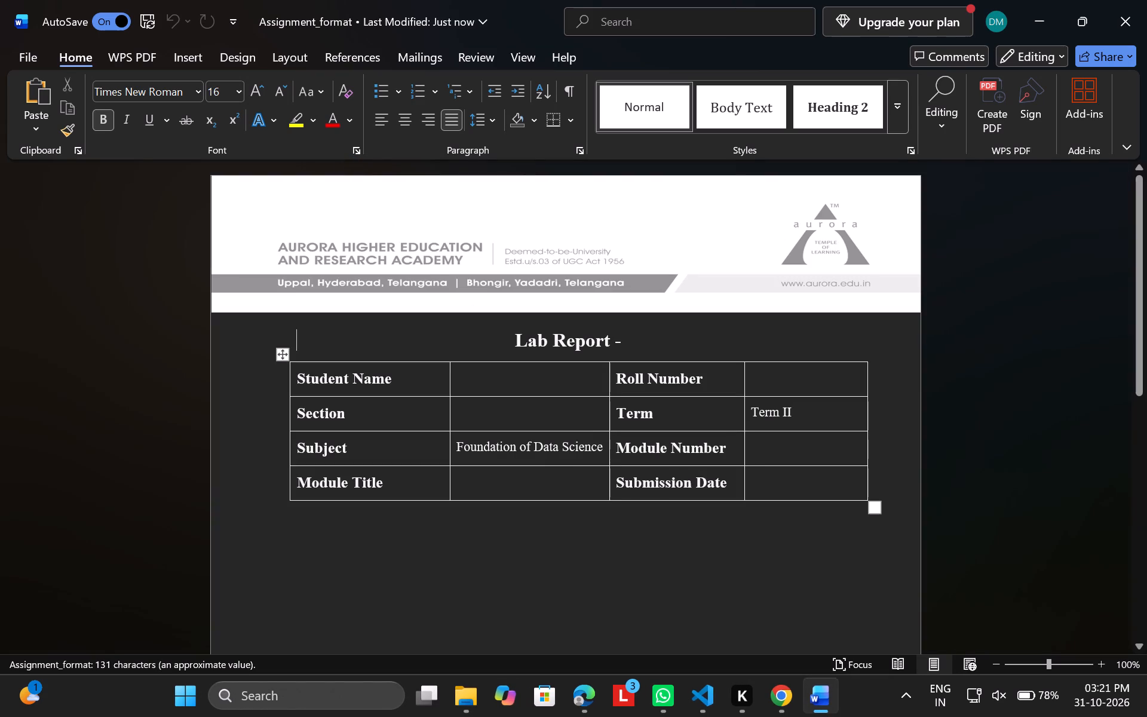
pyautogui.click(628, 338)
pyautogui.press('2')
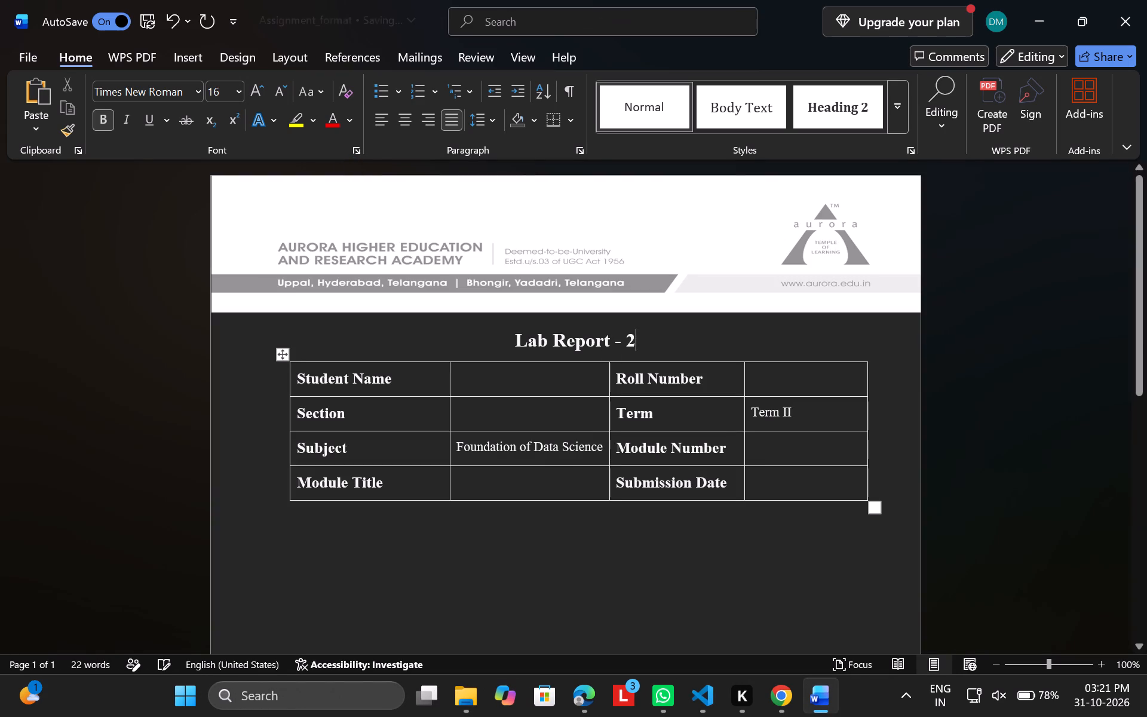
# Fill in the student's name and roll number in the header table of Lab Report - 2.
pyautogui.click(504, 375)
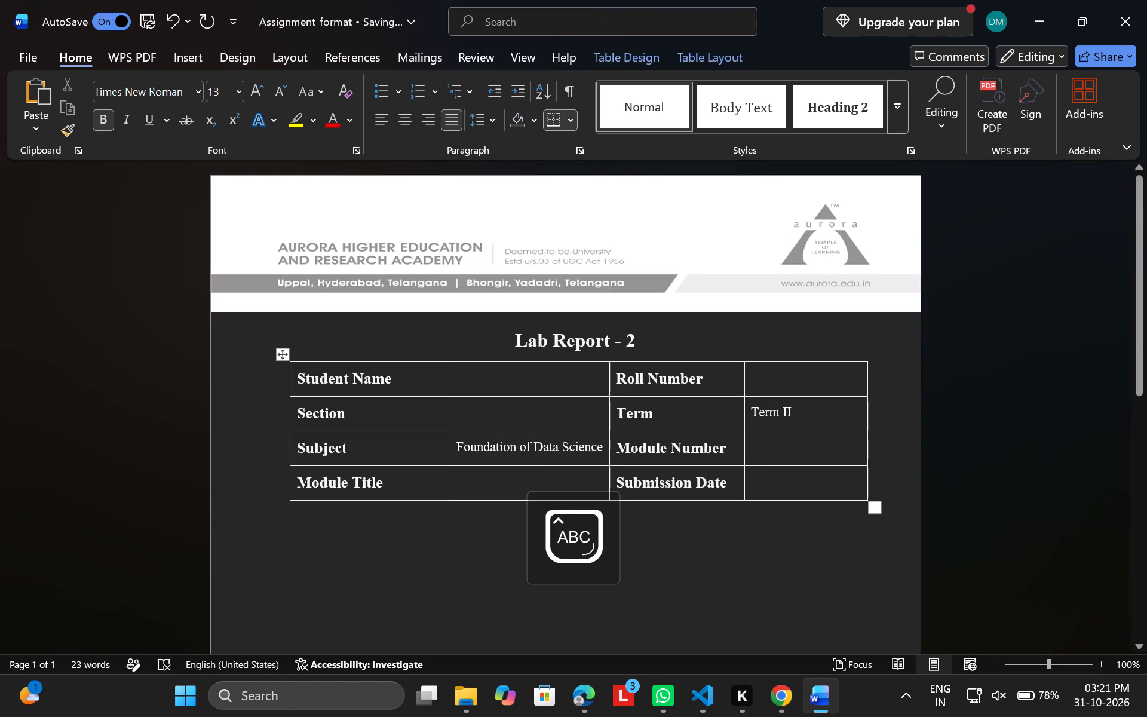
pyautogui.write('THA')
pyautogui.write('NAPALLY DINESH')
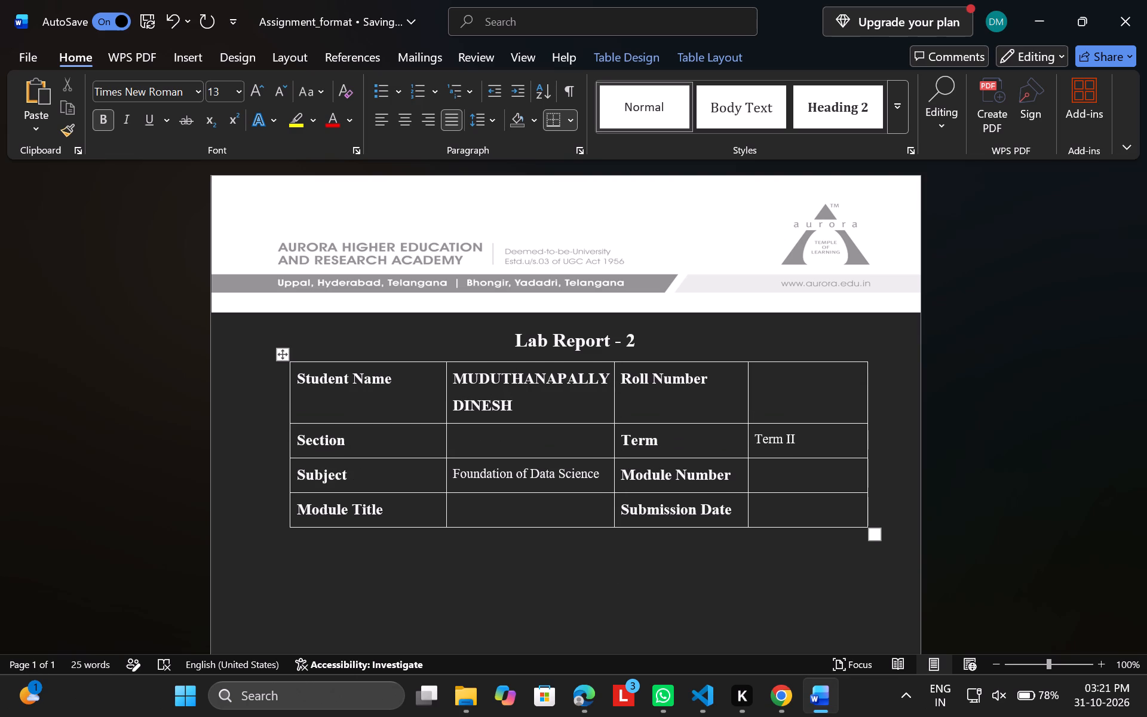
pyautogui.click(793, 382)
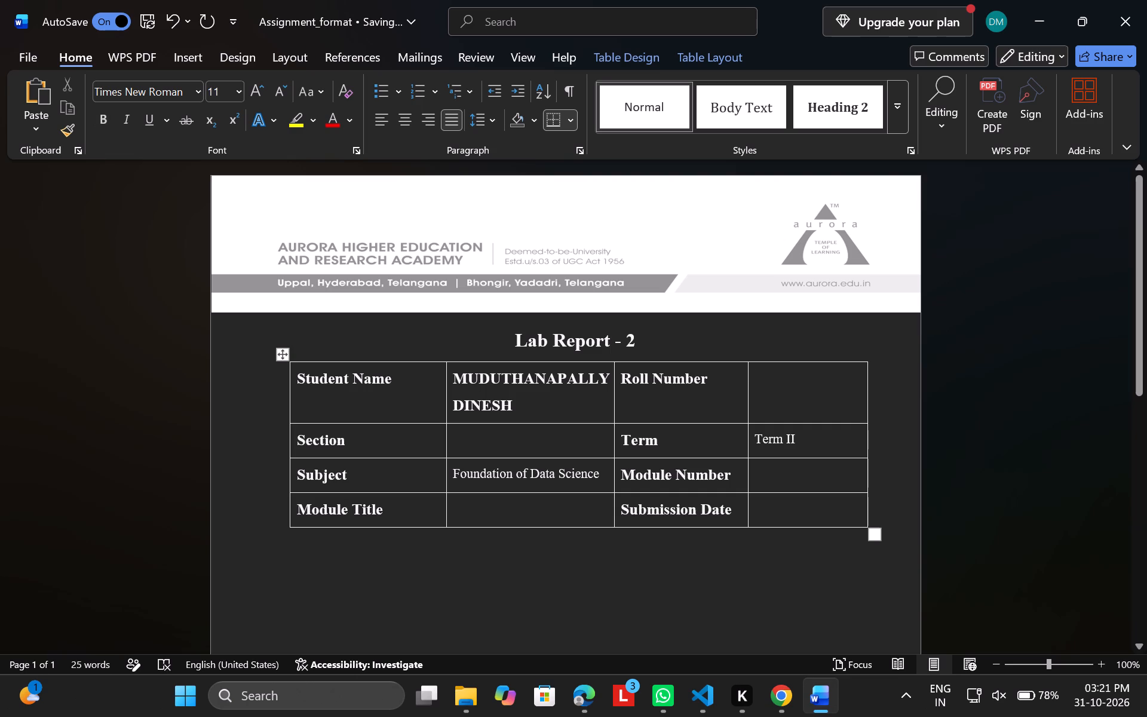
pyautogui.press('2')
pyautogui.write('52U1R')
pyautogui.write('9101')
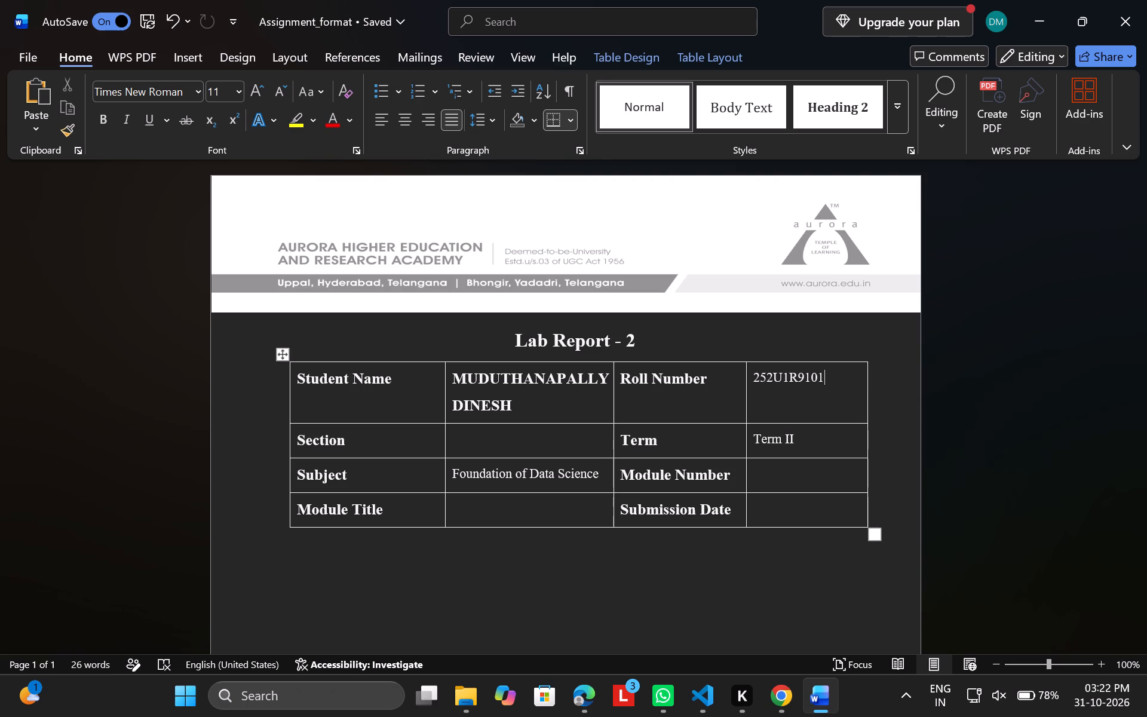
pyautogui.click(524, 433)
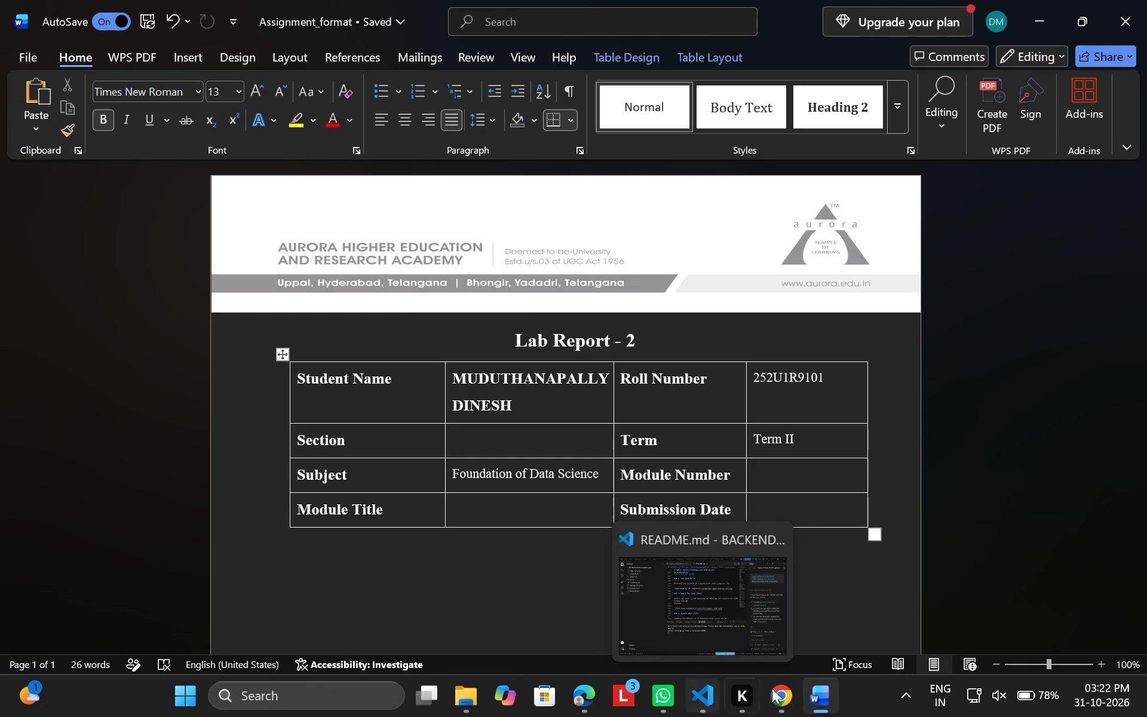
# Open the DATA SCIENCE LAB 1 PDF from File Explorer and look through its pages as a reference for the second report.
pyautogui.click(456, 700)
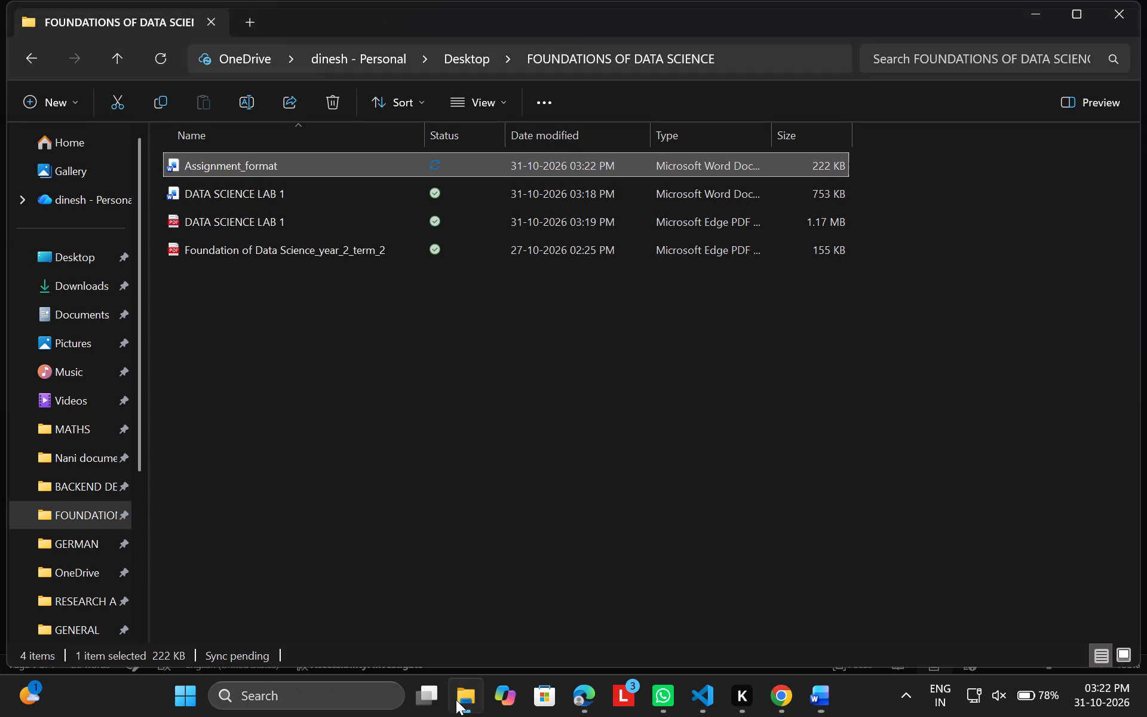
pyautogui.doubleClick(292, 222)
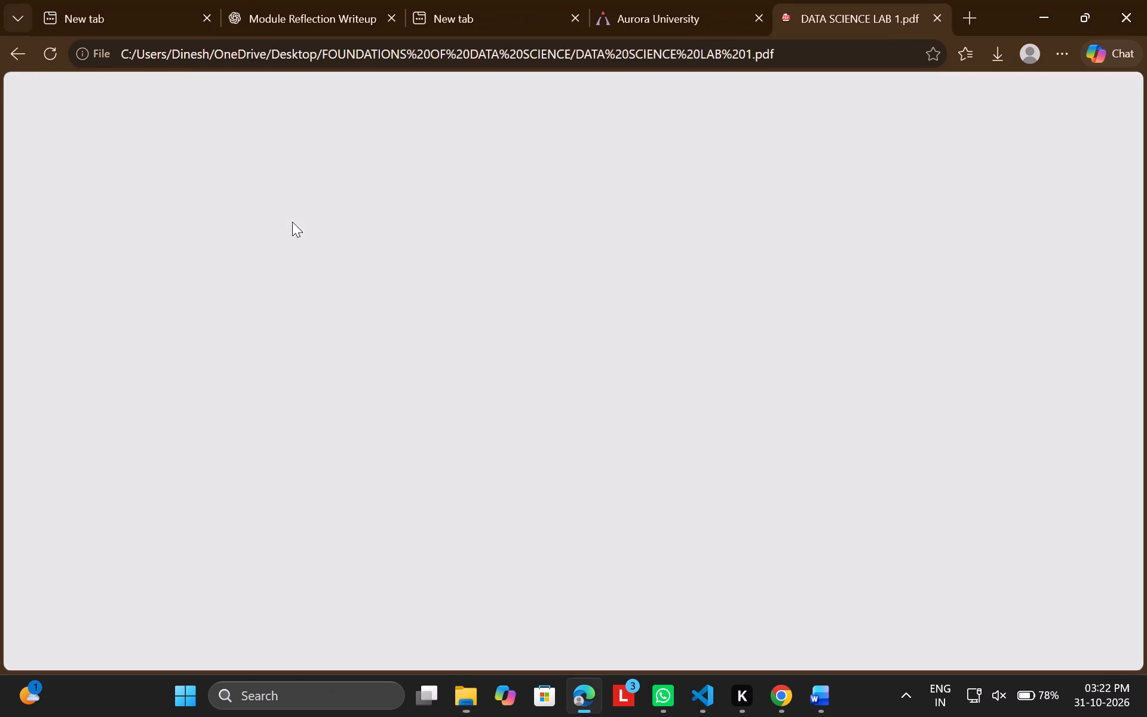
pyautogui.scroll(-20, 683, 497)
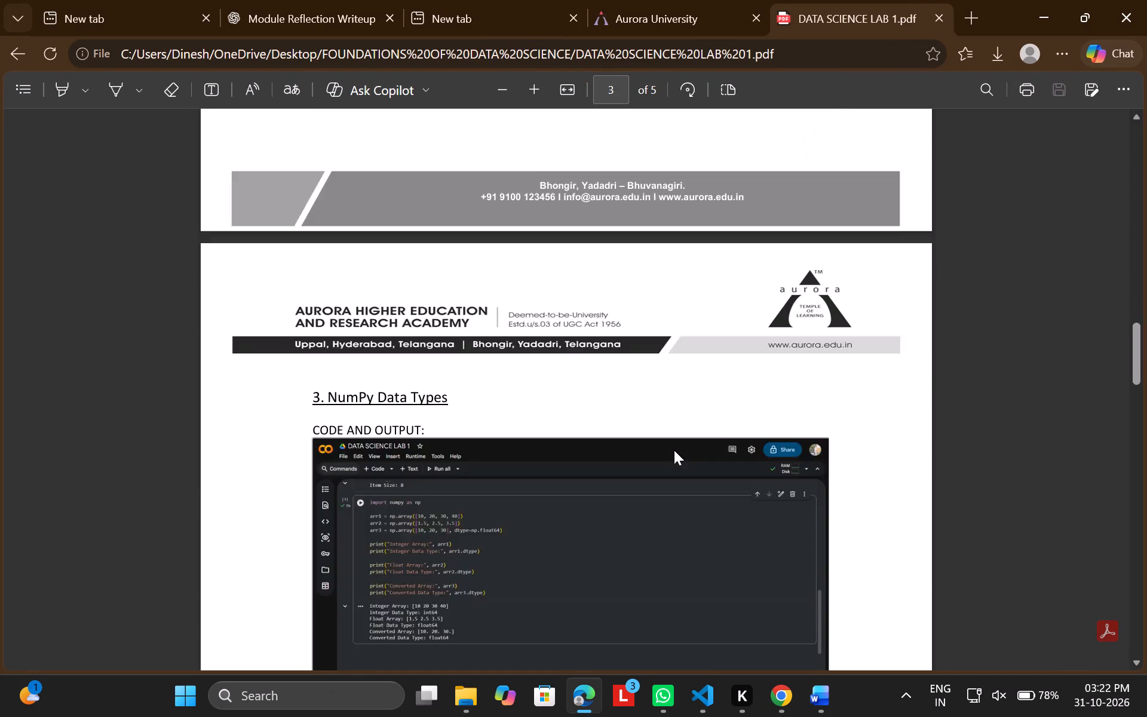
pyautogui.scroll(-20, 674, 450)
pyautogui.scroll(-13, 674, 450)
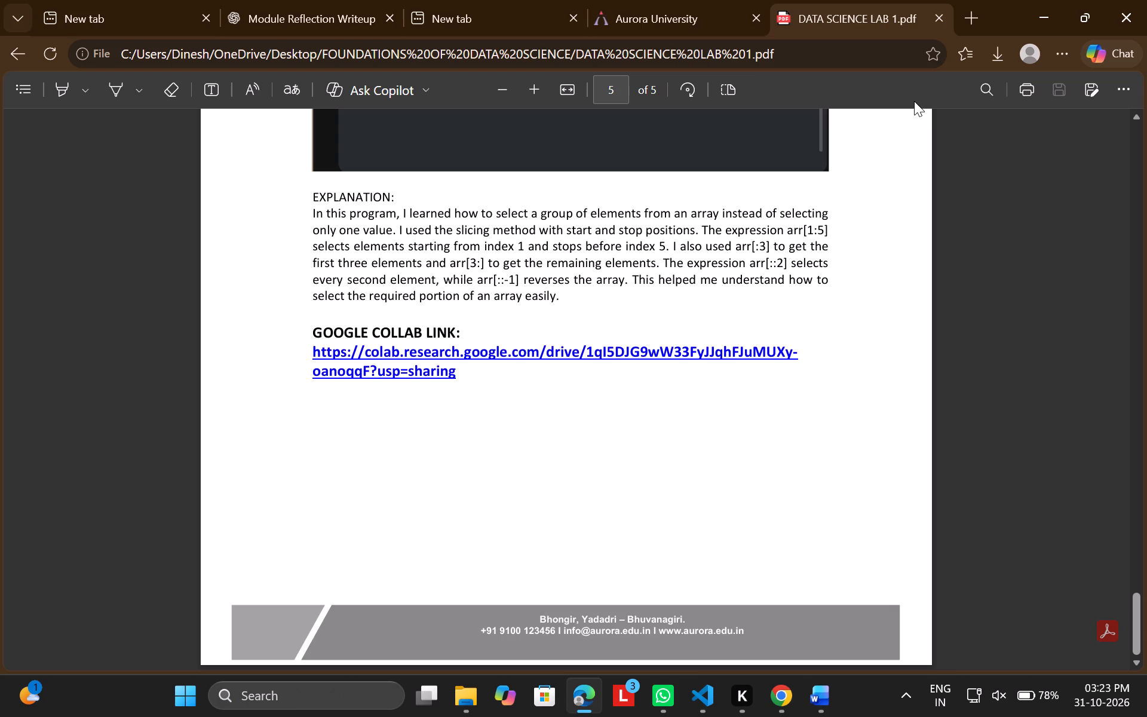
pyautogui.scroll(-3, 678, 385)
pyautogui.scroll(7, 678, 385)
pyautogui.scroll(-3, 678, 385)
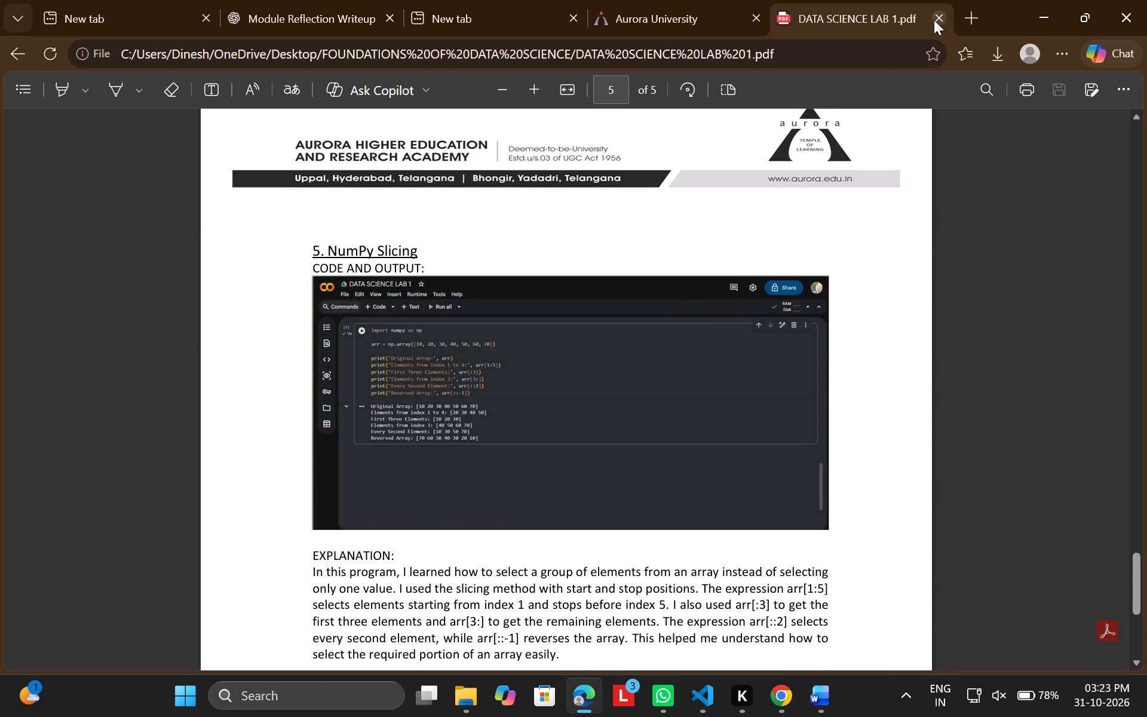
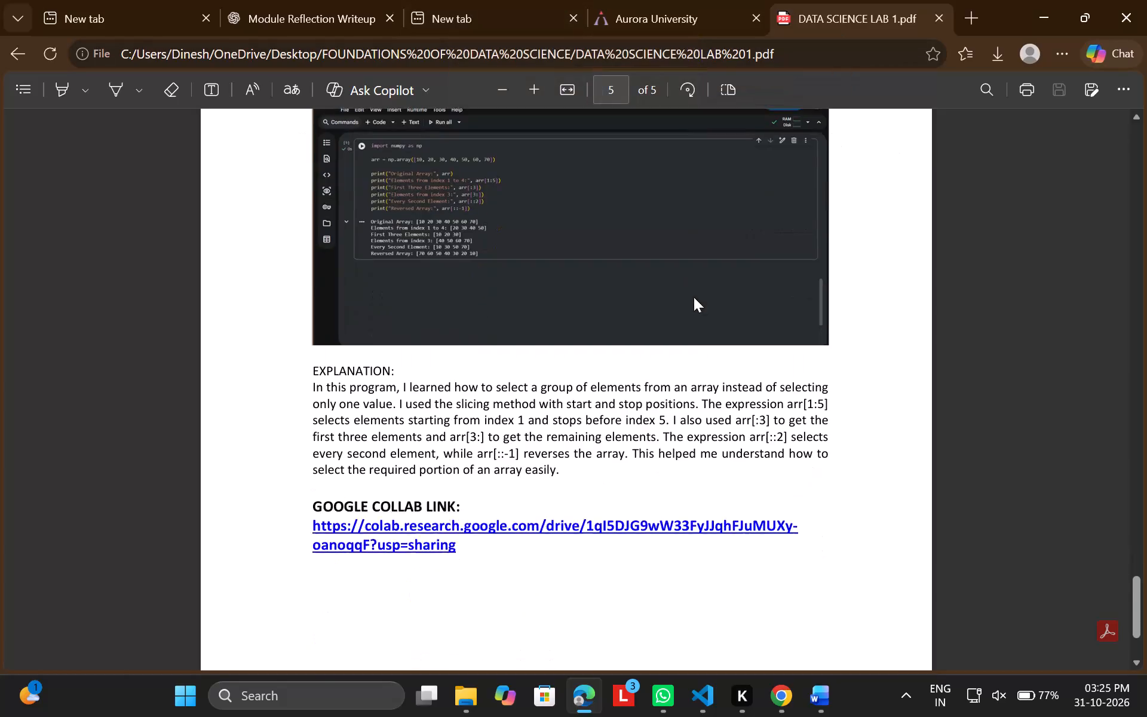
# Go back to the course list in the Aurora University portal and open the Foundations of Data Science assessments.
pyautogui.scroll(-5, 694, 297)
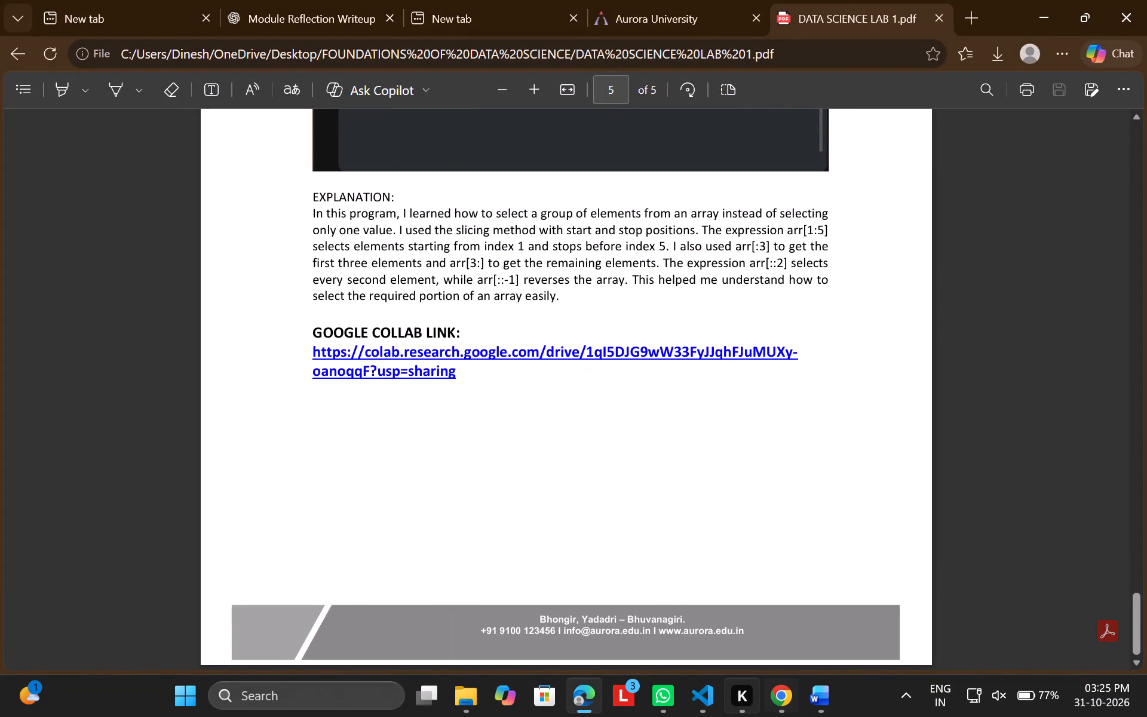
pyautogui.click(724, 0)
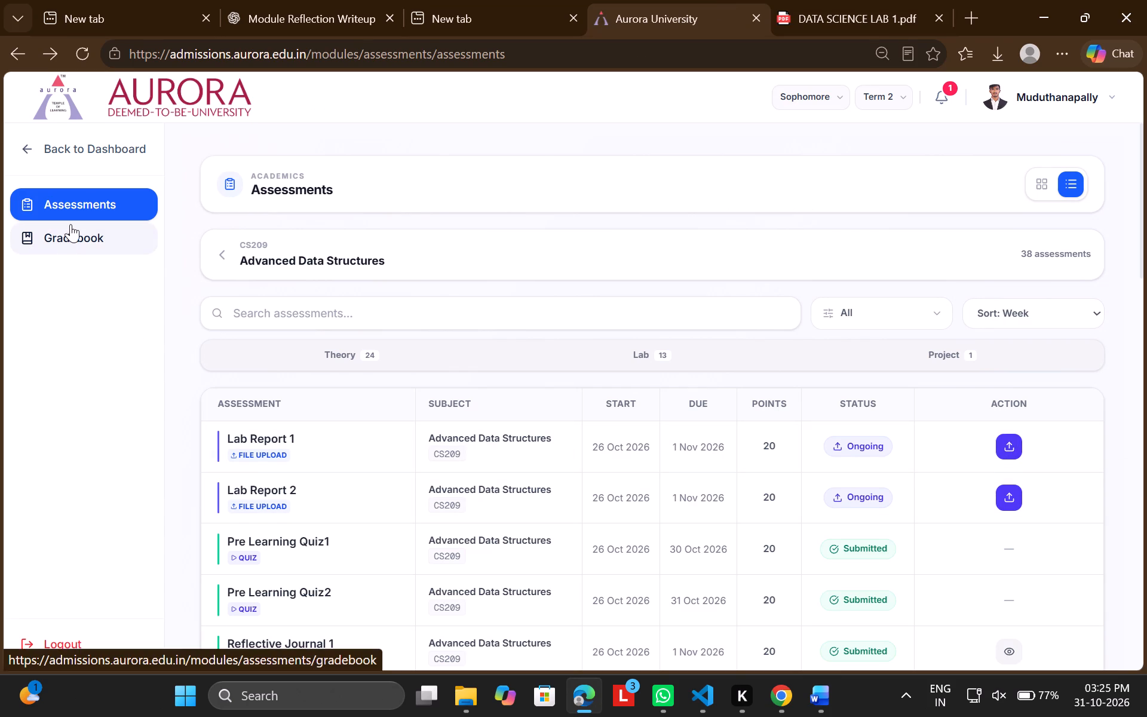
pyautogui.click(231, 256)
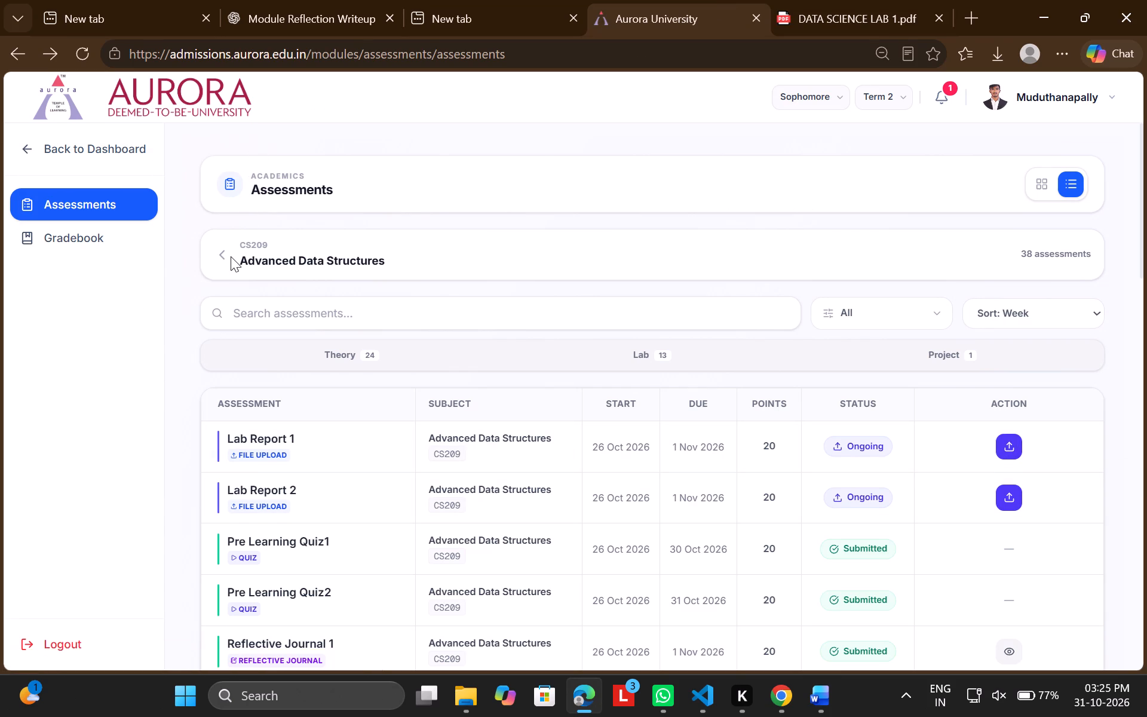
pyautogui.click(223, 250)
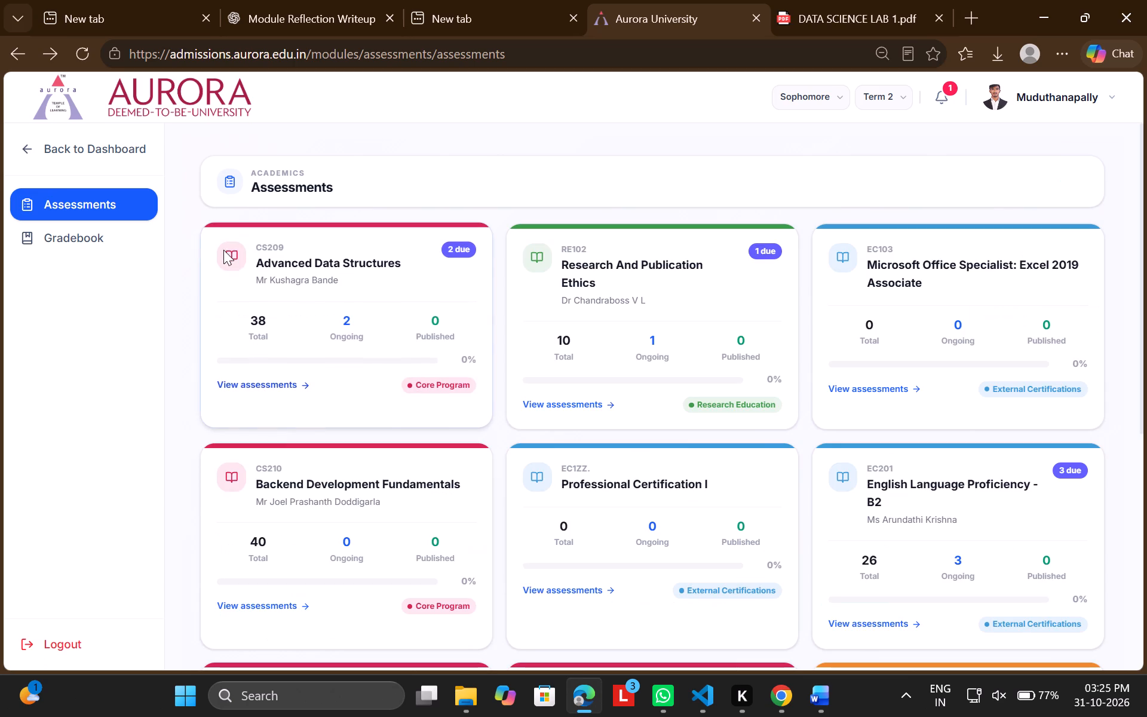
pyautogui.scroll(-5, 401, 452)
pyautogui.click(615, 293)
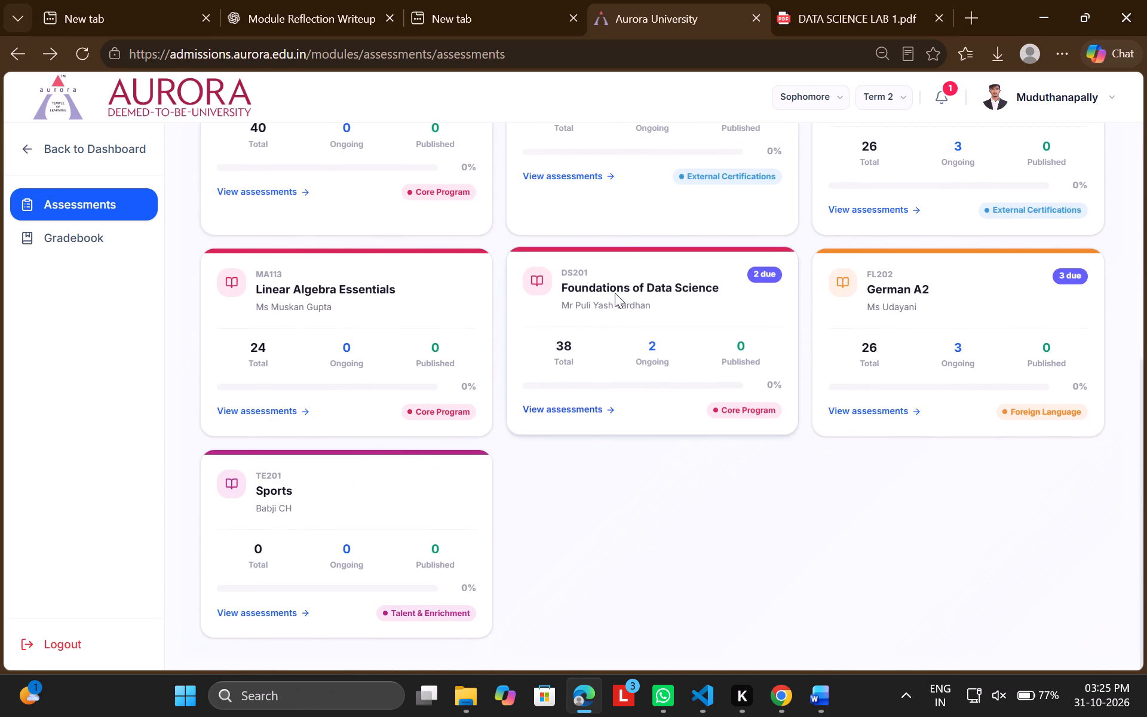
pyautogui.scroll(3, 516, 330)
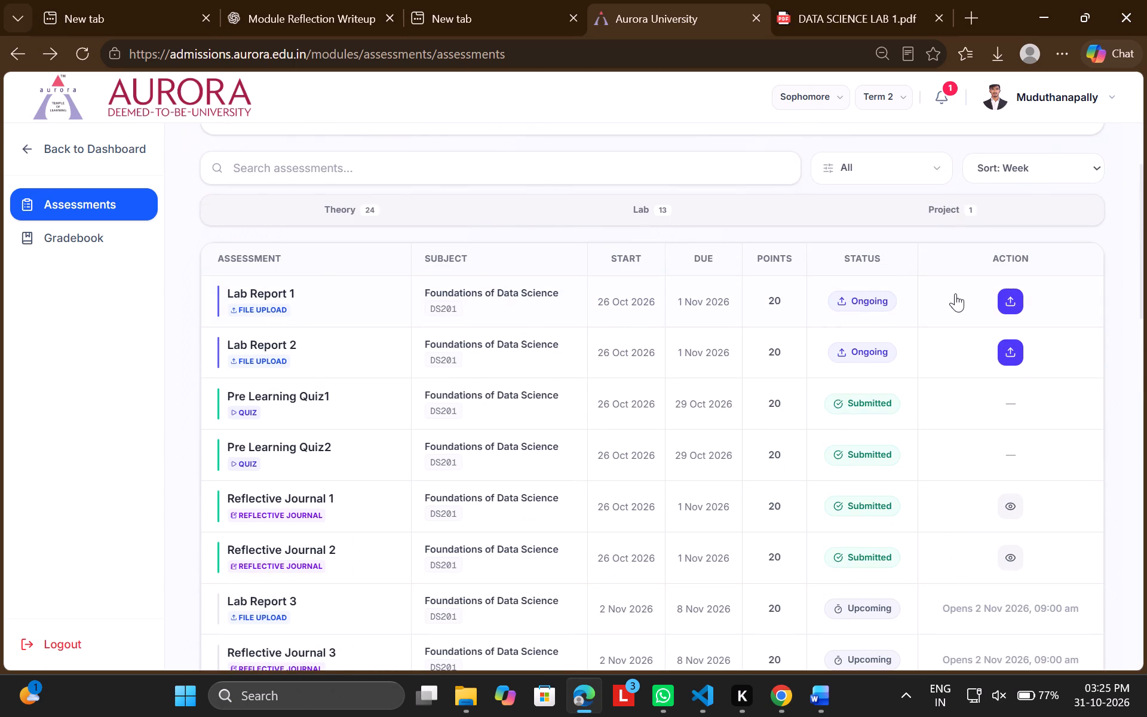
# Upload DATA SCIENCE LAB 1 from the FOUNDATIONS OF DATA SCIENCE folder as the submission for Lab Report 1.
pyautogui.click(1008, 301)
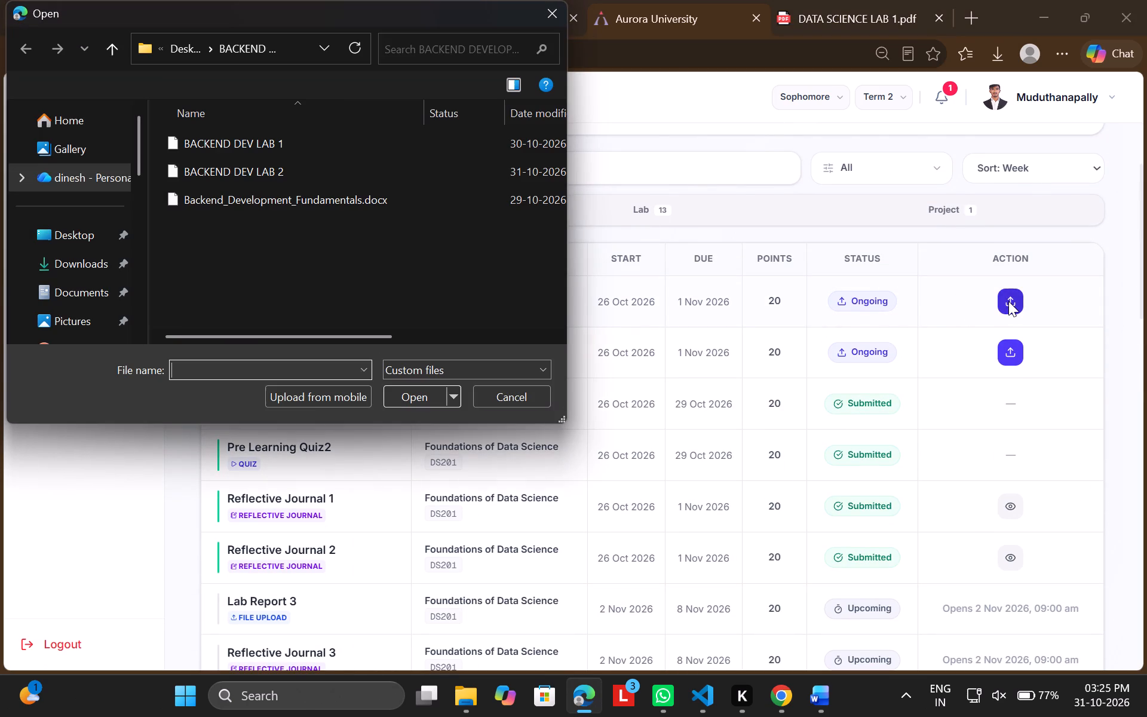
pyautogui.scroll(-2, 58, 273)
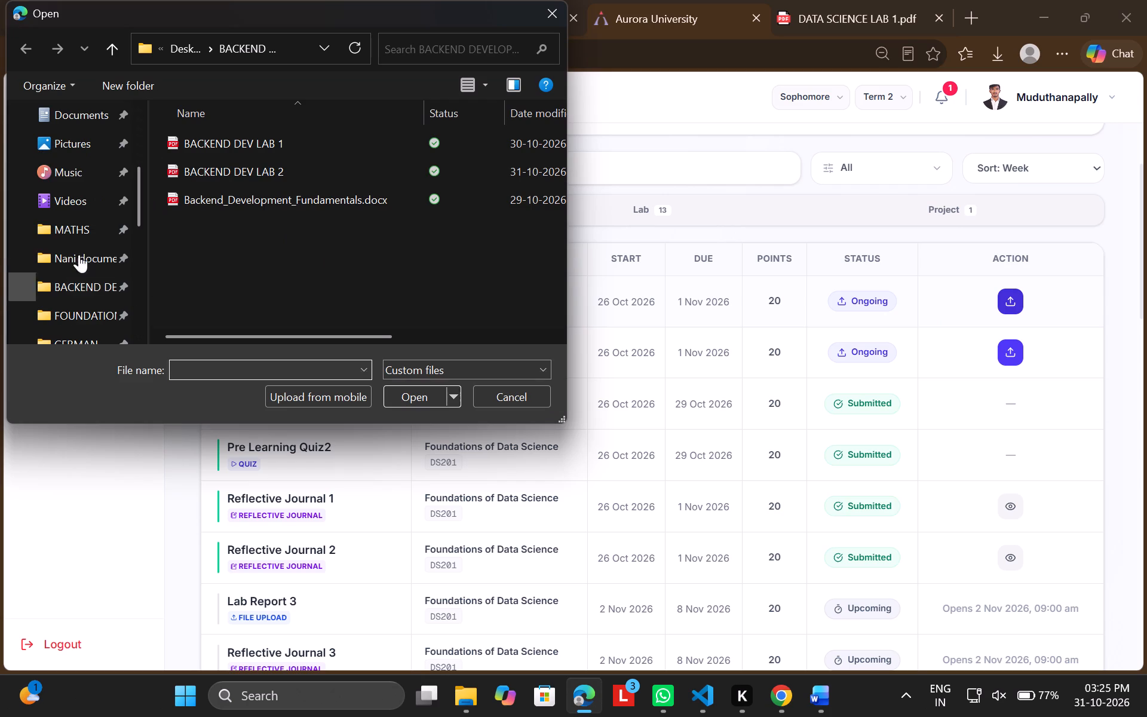
pyautogui.click(105, 320)
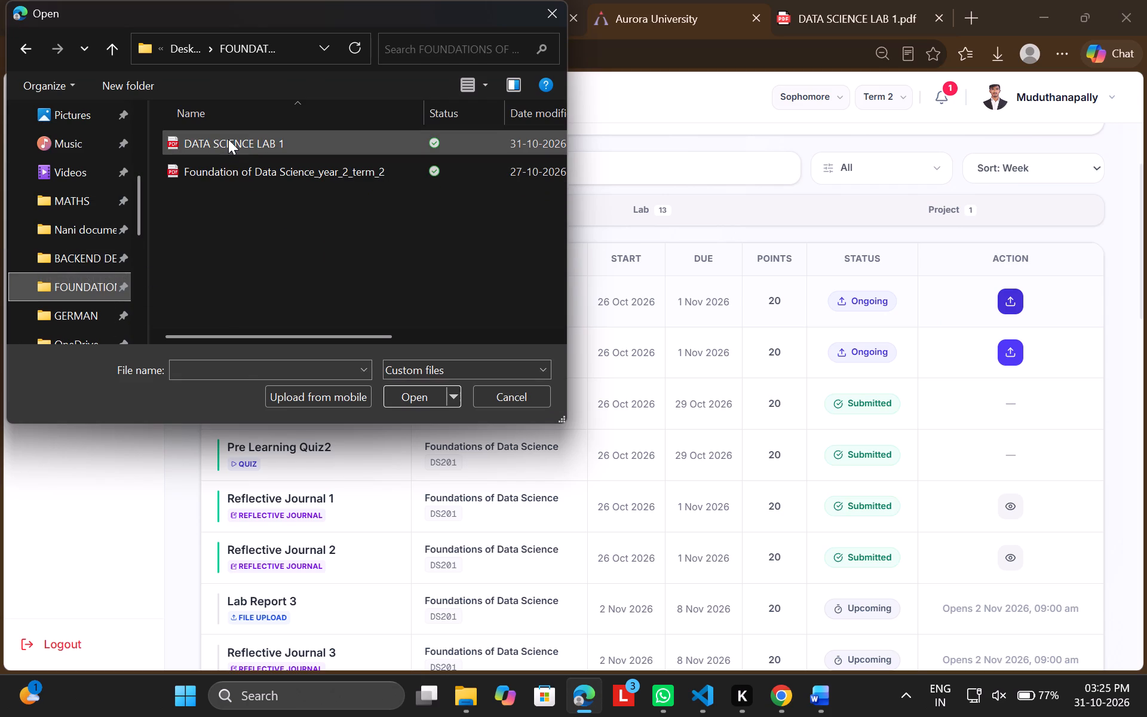
pyautogui.click(228, 139)
pyautogui.click(412, 397)
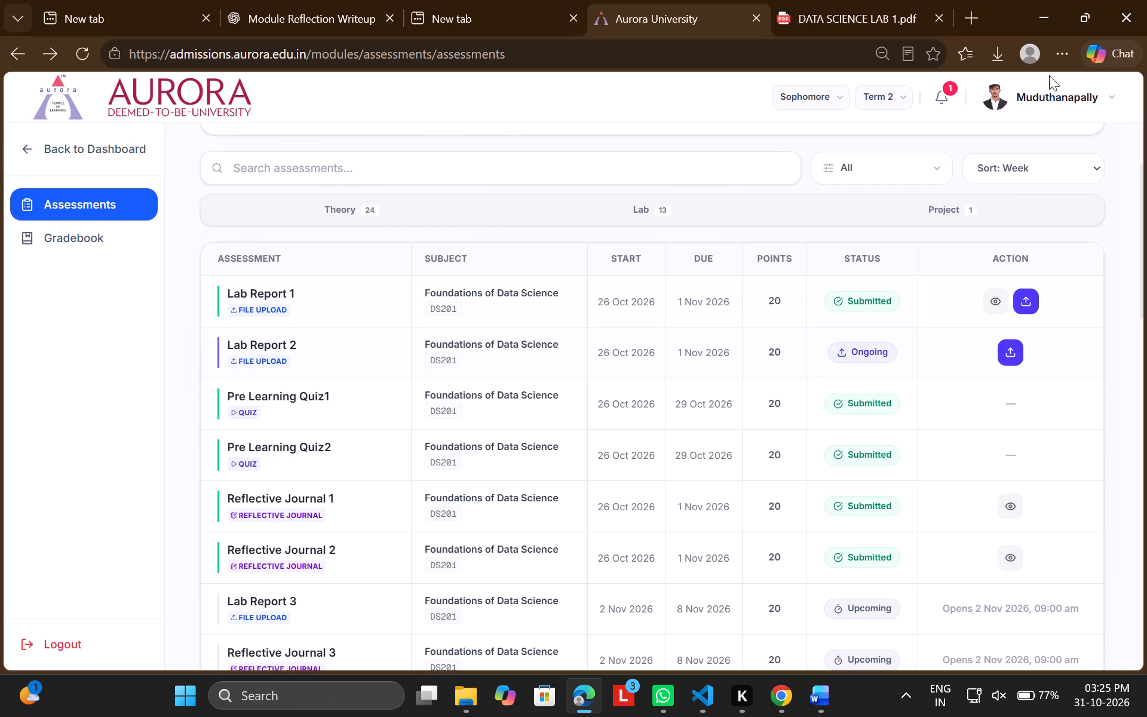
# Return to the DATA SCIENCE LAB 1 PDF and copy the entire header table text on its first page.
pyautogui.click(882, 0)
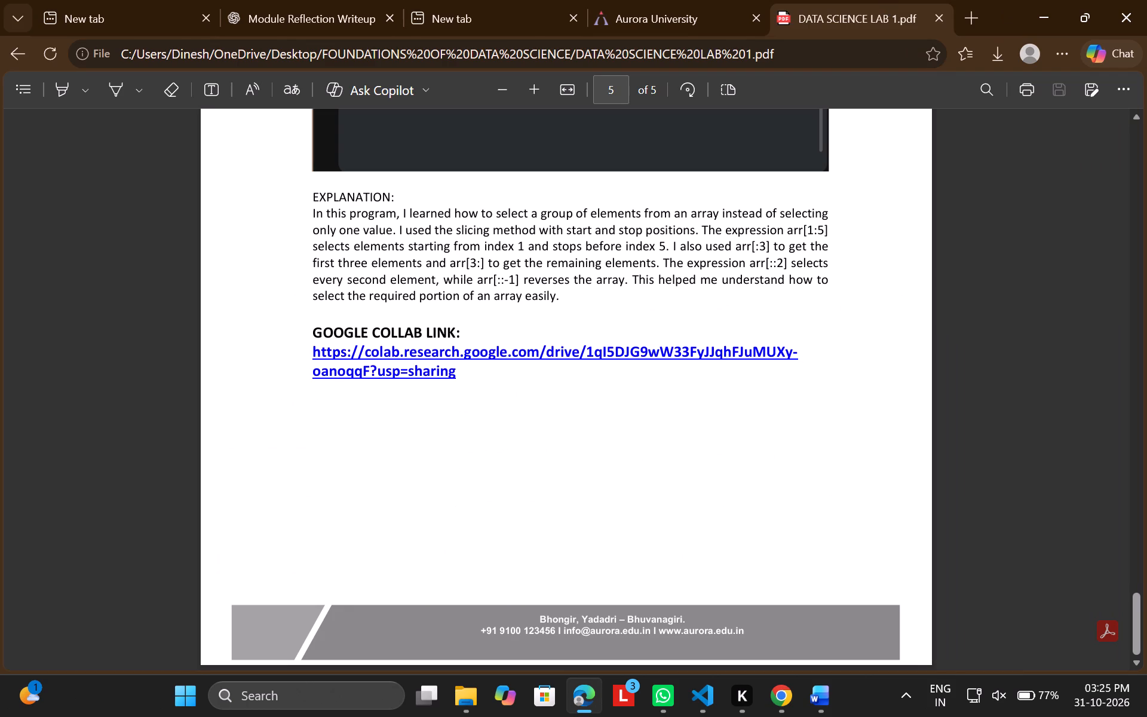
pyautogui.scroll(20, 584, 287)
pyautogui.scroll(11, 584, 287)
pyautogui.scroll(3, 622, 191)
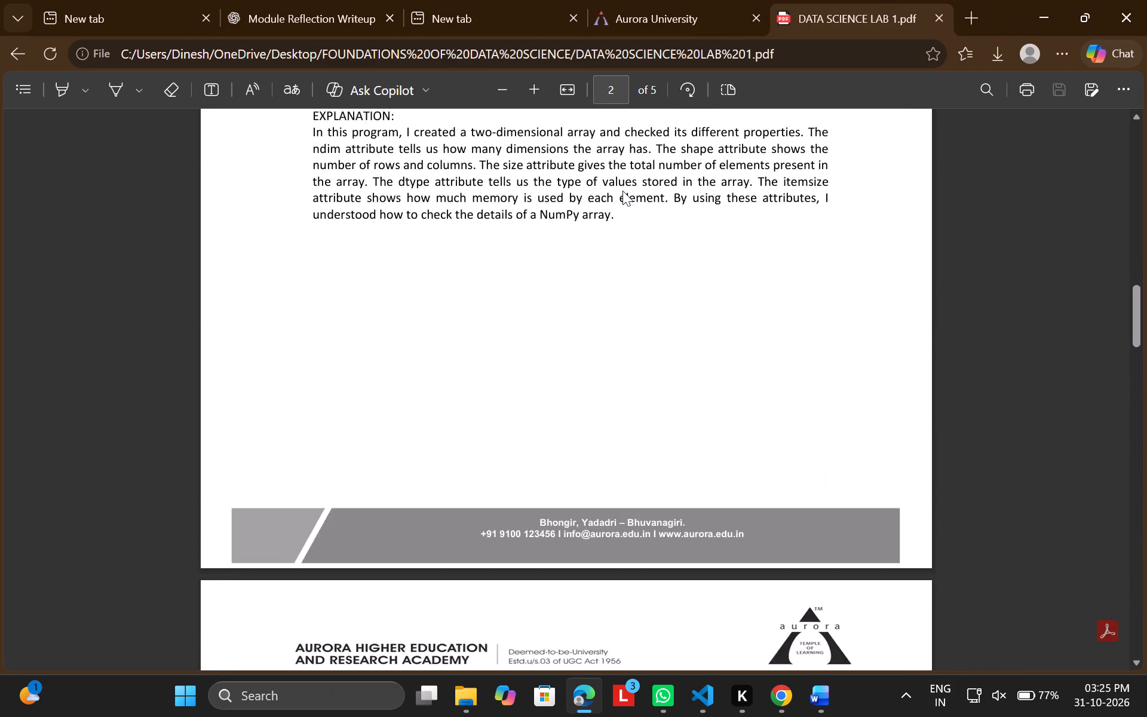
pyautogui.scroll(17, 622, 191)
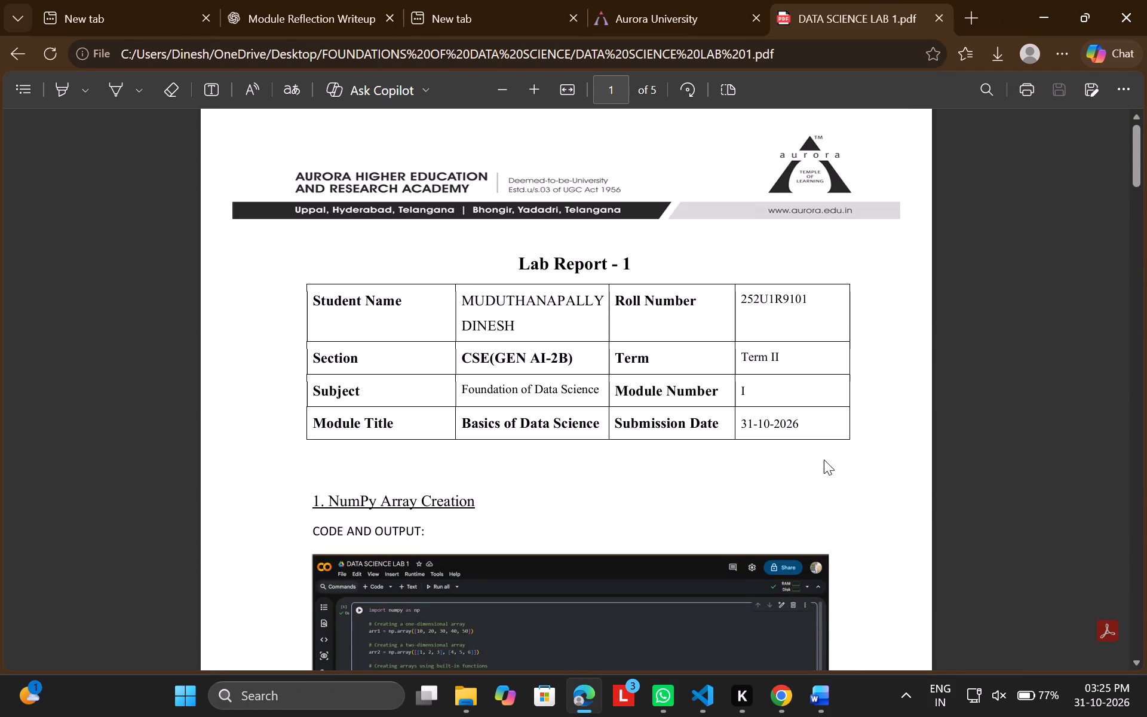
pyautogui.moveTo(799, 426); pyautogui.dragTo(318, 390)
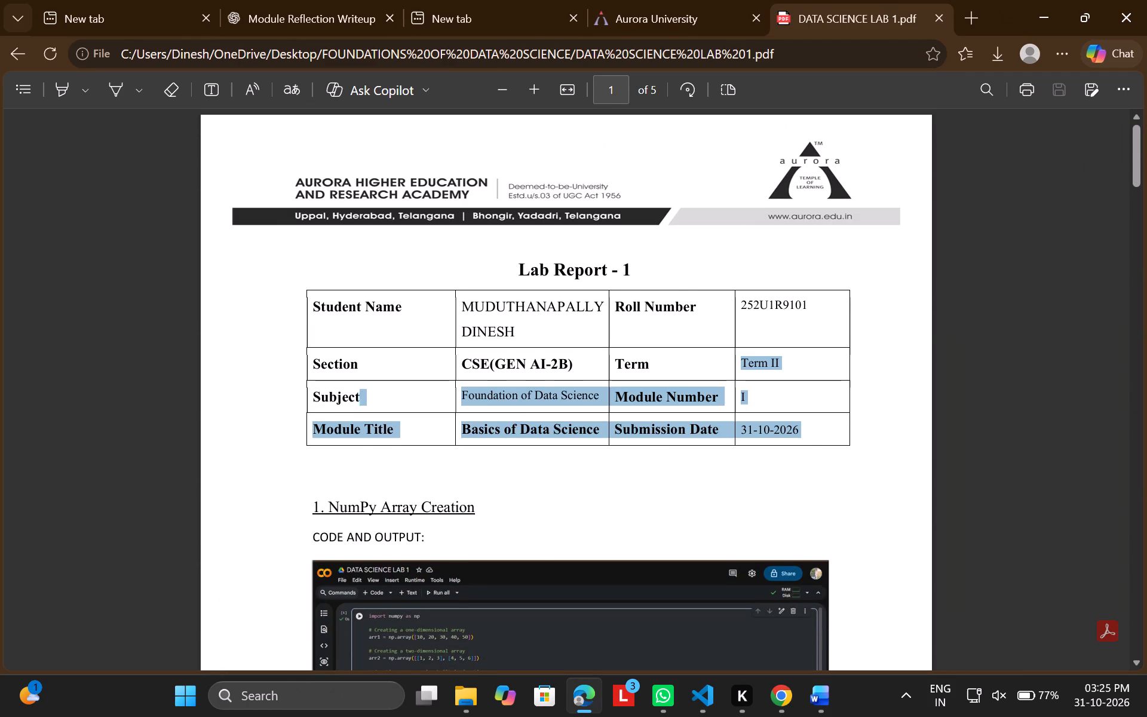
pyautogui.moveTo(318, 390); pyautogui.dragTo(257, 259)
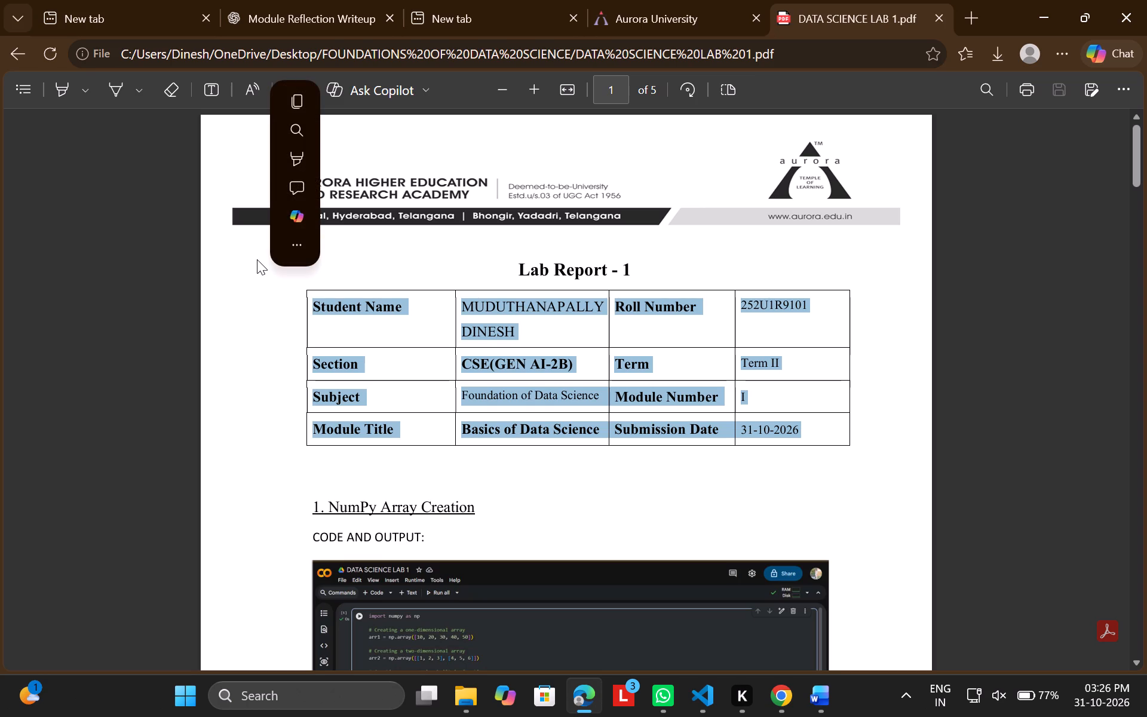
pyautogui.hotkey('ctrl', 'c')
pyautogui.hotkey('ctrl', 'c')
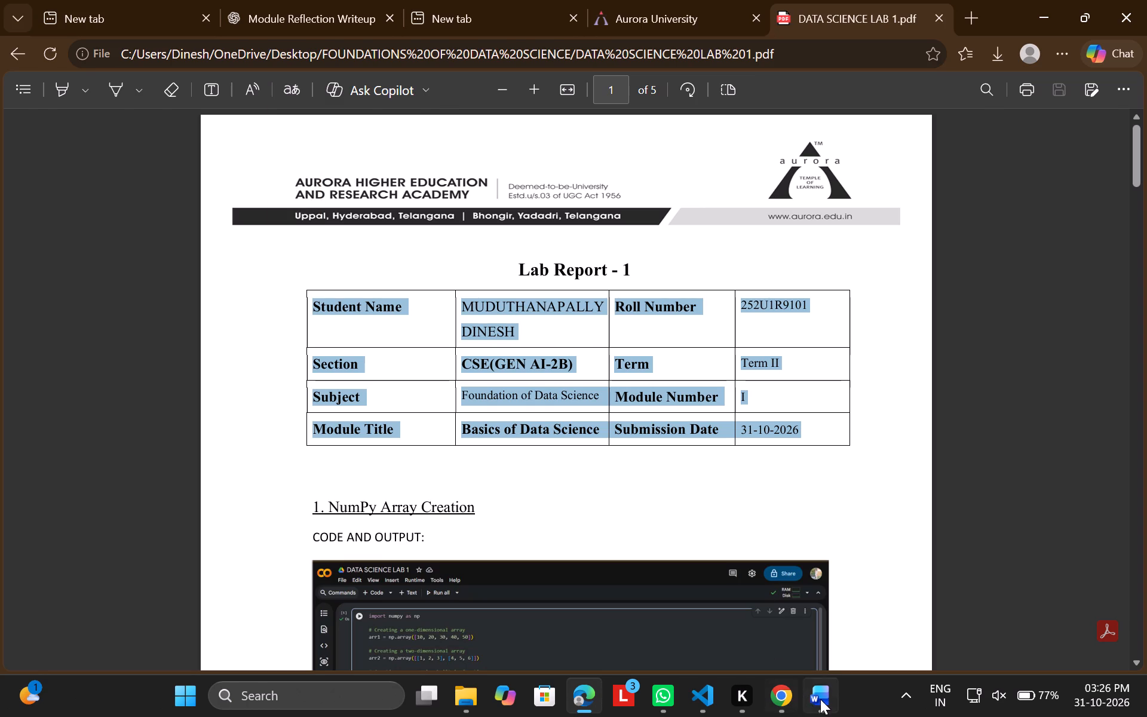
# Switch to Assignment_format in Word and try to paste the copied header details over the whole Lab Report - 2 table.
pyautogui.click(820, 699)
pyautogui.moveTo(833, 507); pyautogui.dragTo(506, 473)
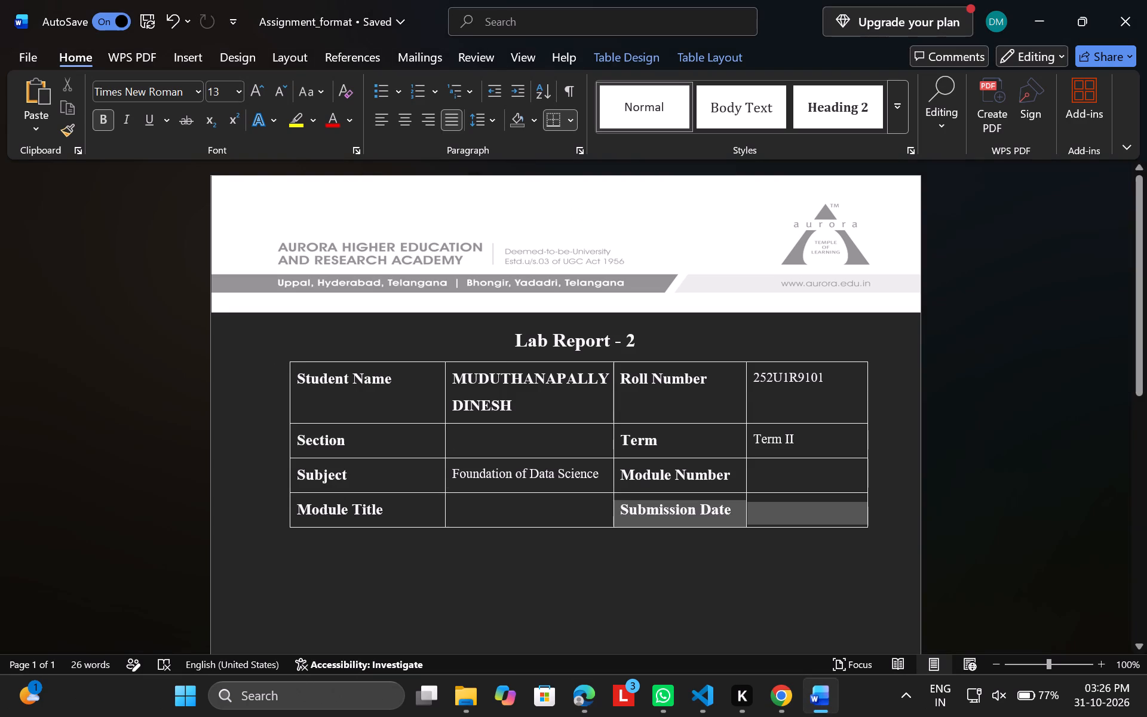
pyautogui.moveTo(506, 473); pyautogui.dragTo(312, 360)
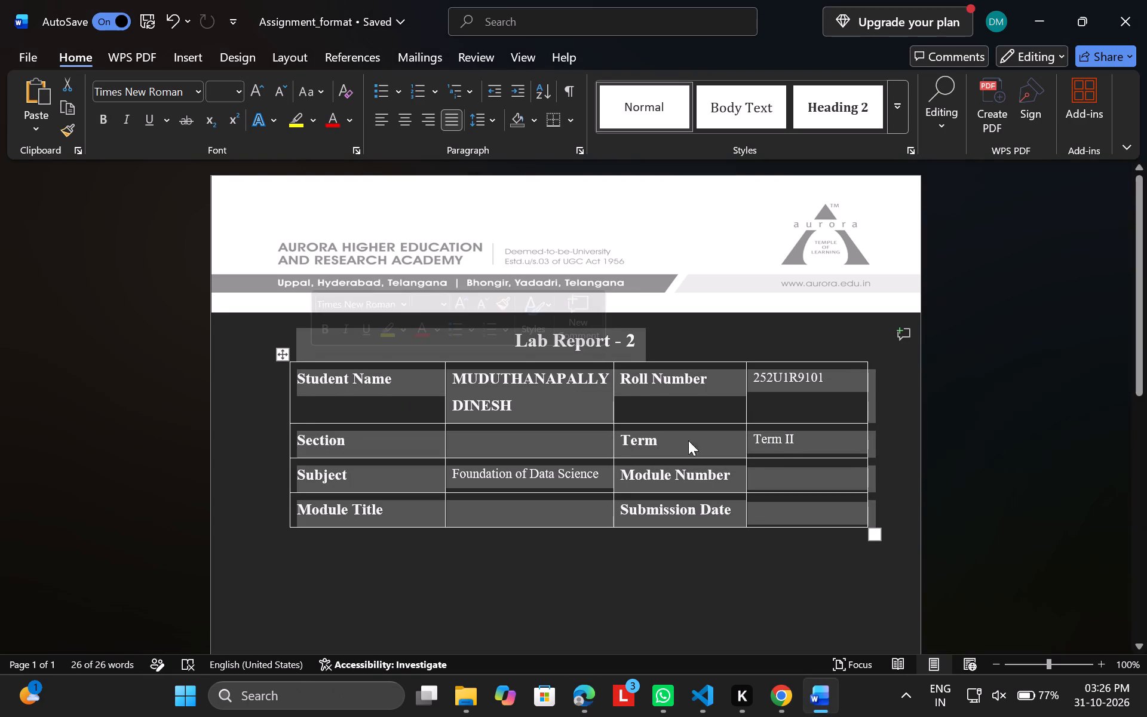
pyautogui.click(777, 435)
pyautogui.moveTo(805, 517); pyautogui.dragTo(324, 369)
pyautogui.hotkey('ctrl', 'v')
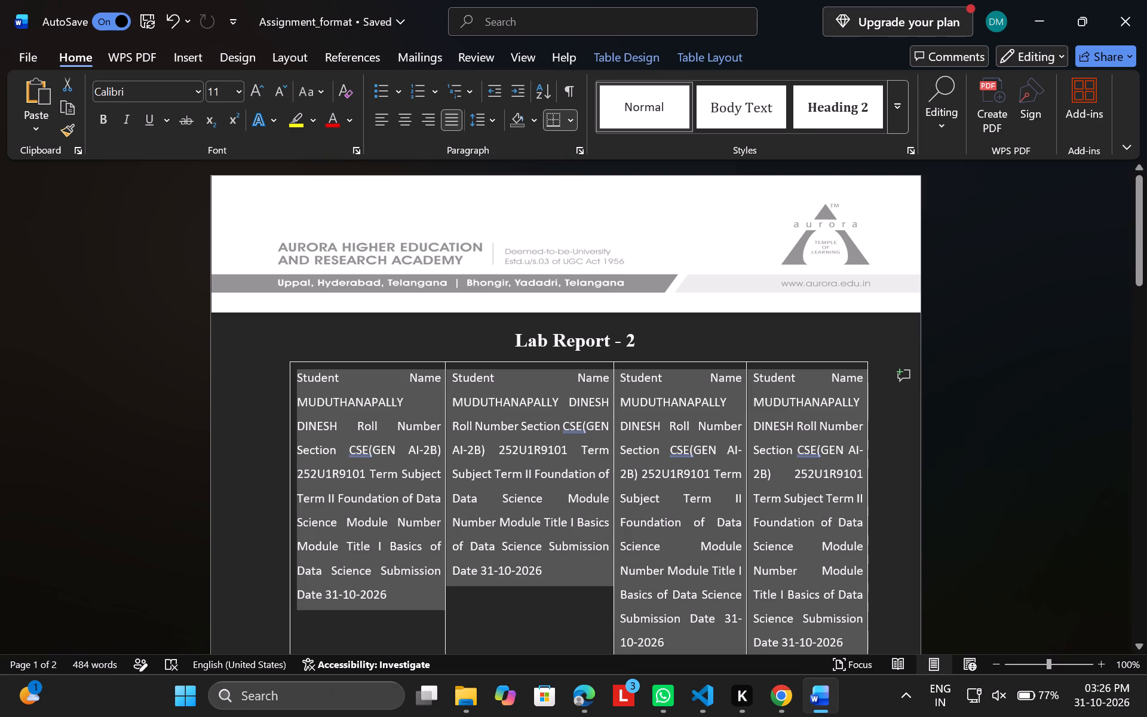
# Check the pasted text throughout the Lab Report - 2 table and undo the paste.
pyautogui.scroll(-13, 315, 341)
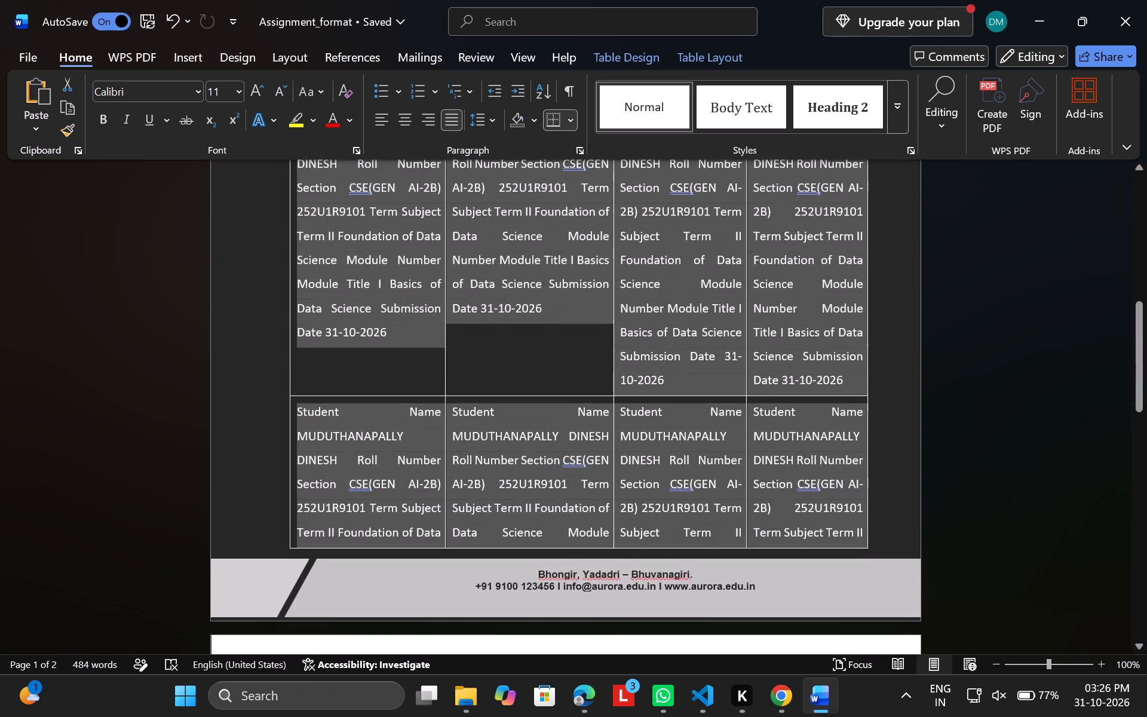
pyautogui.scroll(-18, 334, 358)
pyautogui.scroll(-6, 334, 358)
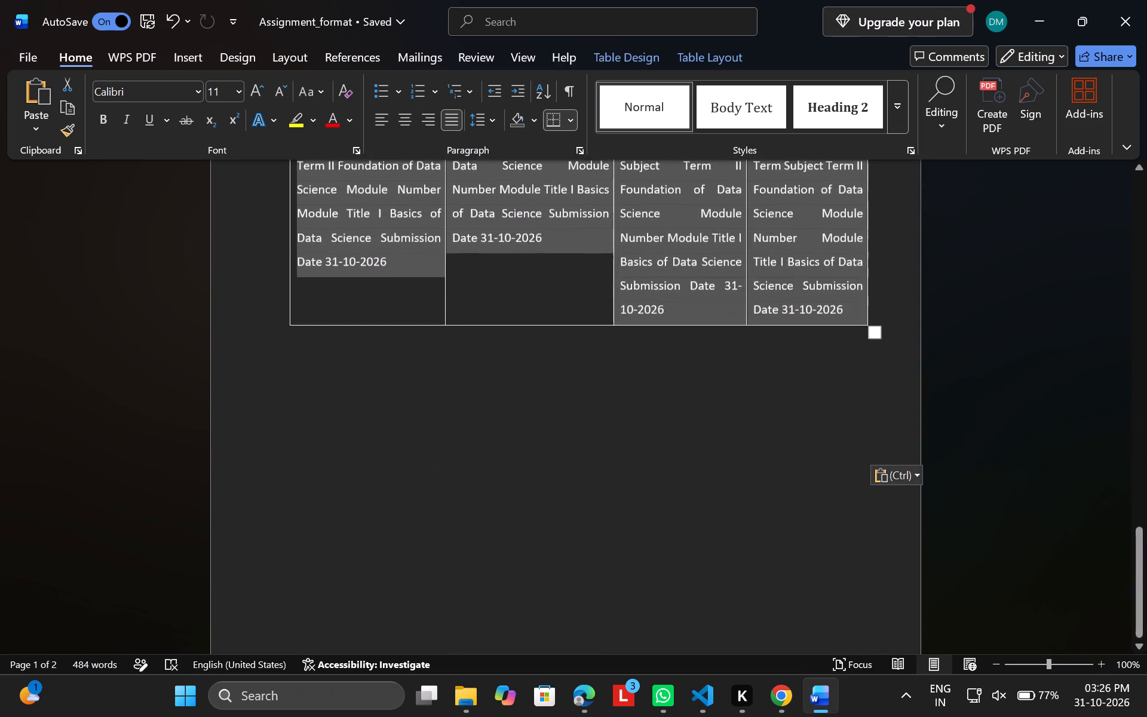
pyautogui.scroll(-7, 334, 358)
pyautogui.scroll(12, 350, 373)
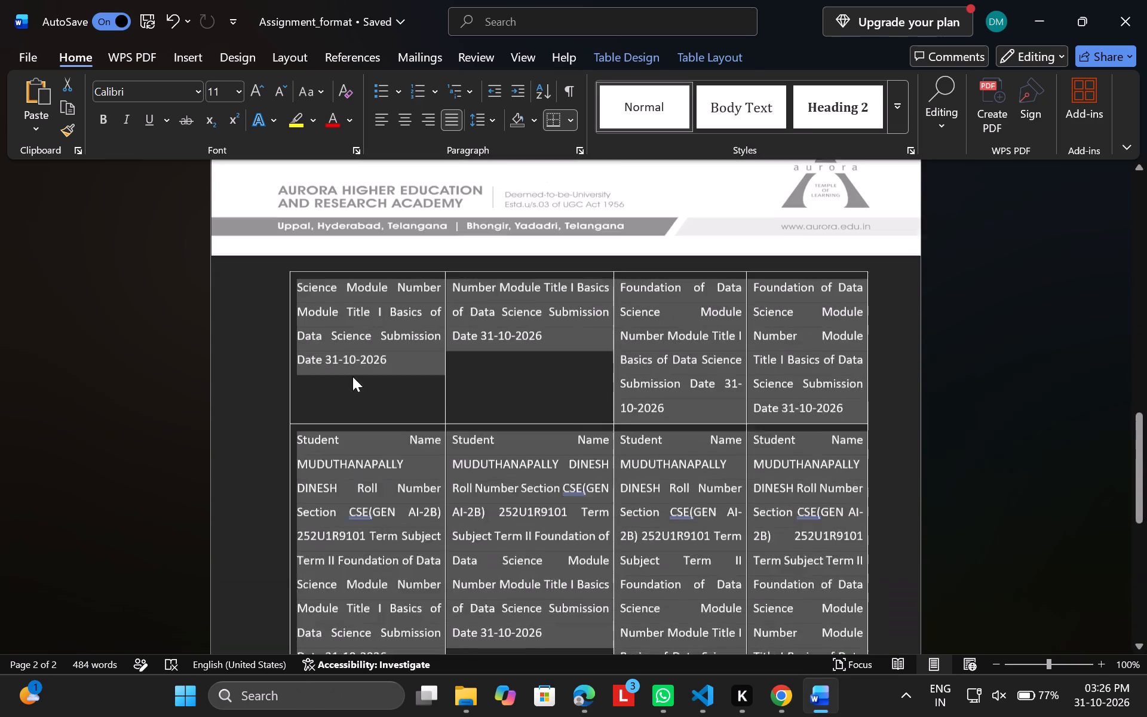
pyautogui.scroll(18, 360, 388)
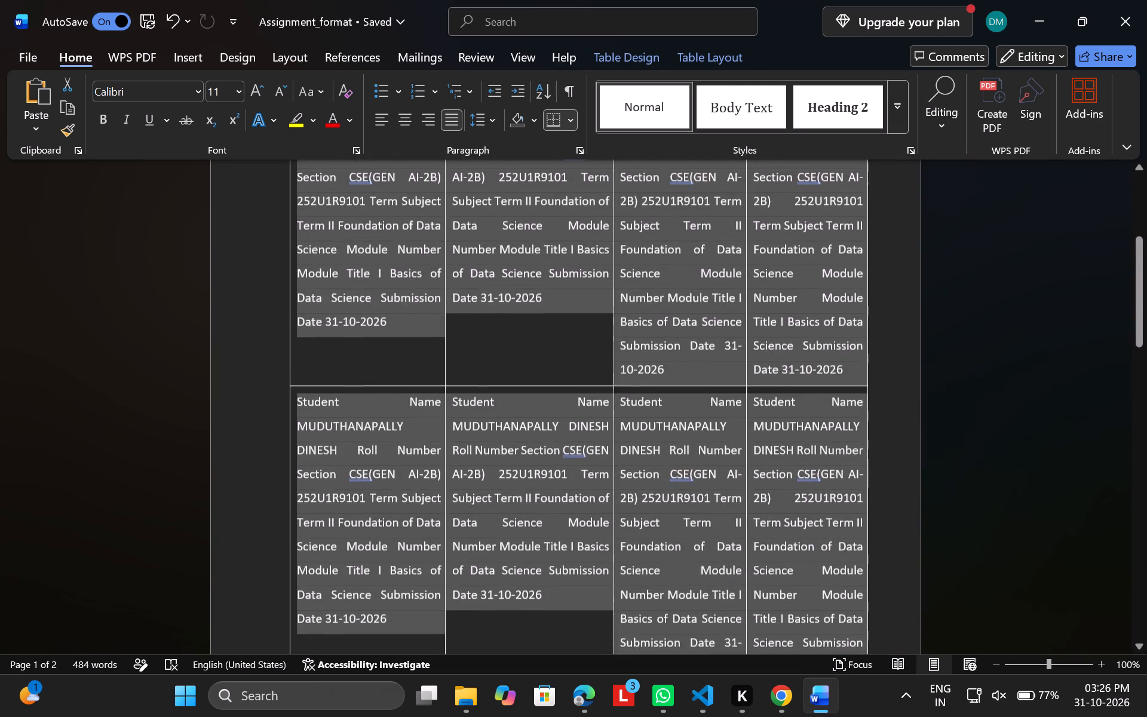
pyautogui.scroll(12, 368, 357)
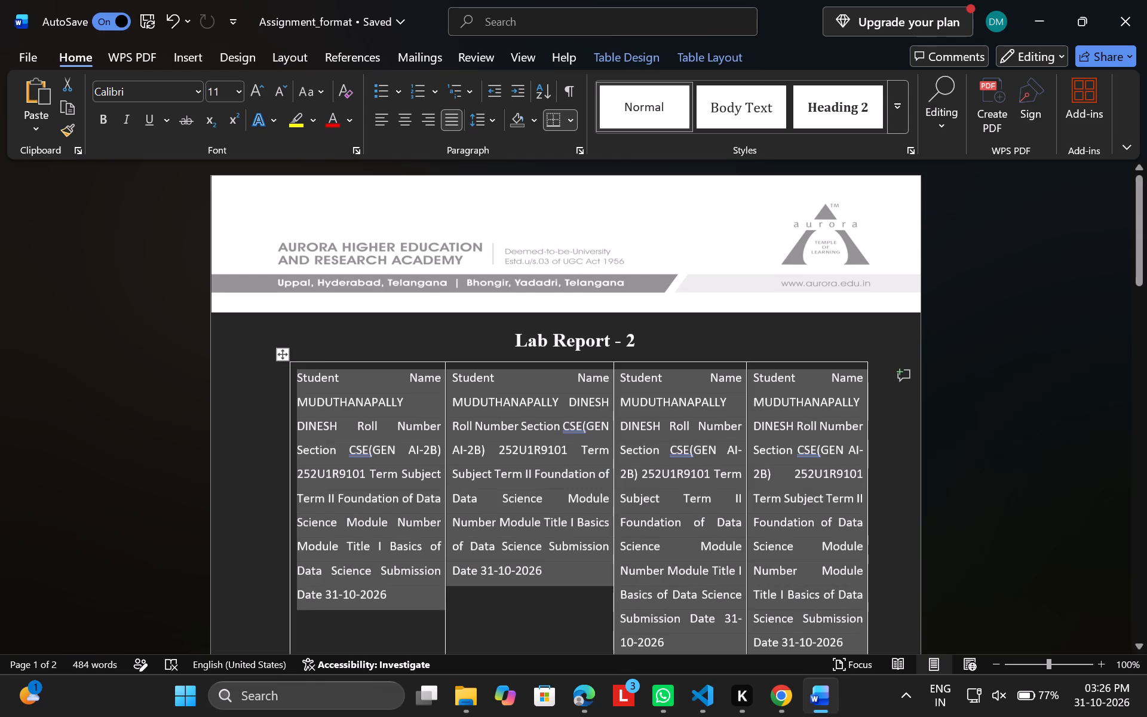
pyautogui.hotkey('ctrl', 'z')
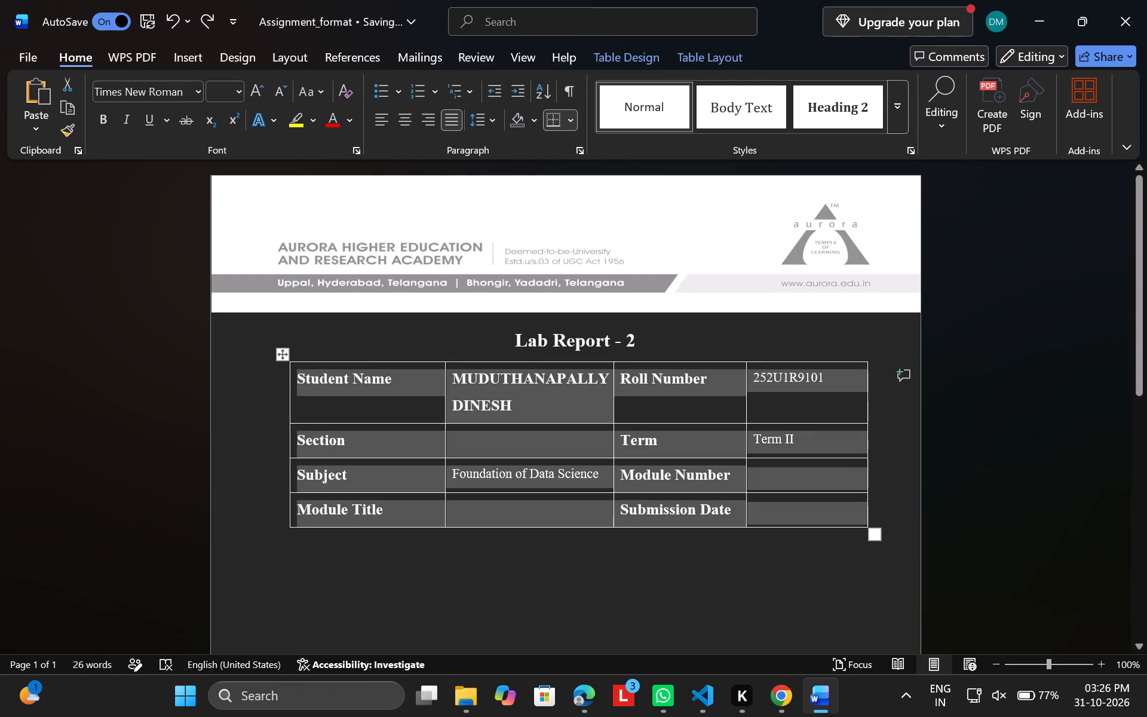
# Copy the section CSE(GEN AI-2B) from the DATA SCIENCE LAB 1 PDF into the Section cell of the Word header table.
pyautogui.click(582, 694)
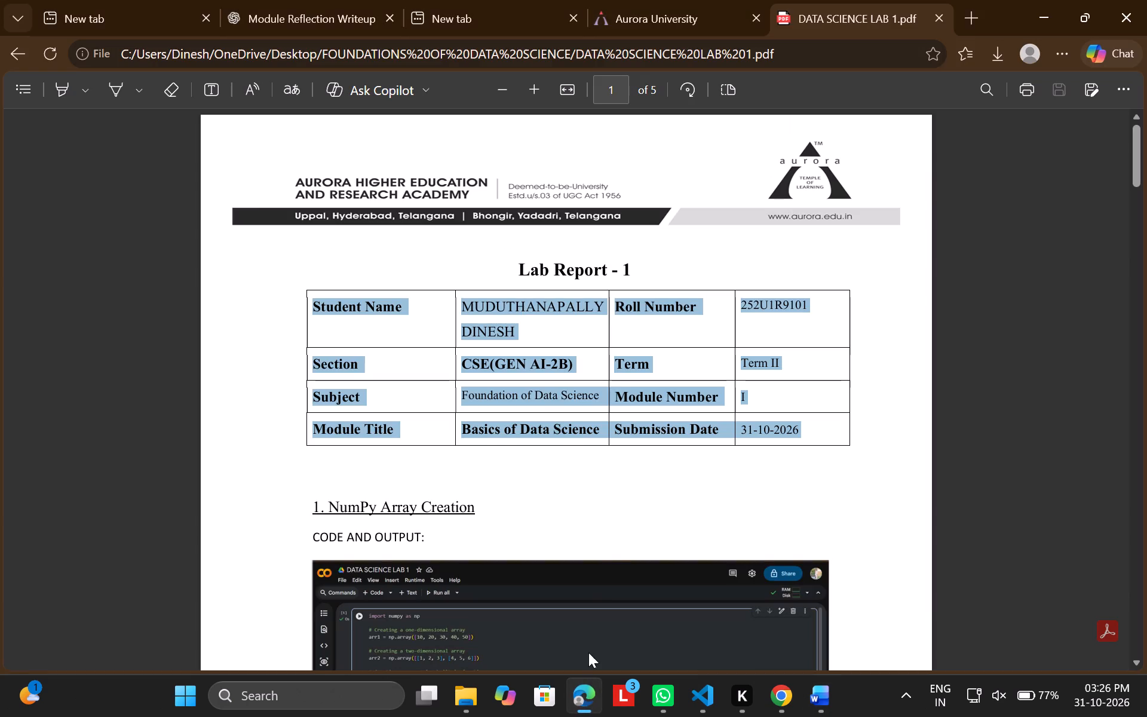
pyautogui.click(588, 410)
pyautogui.moveTo(581, 360); pyautogui.dragTo(479, 355)
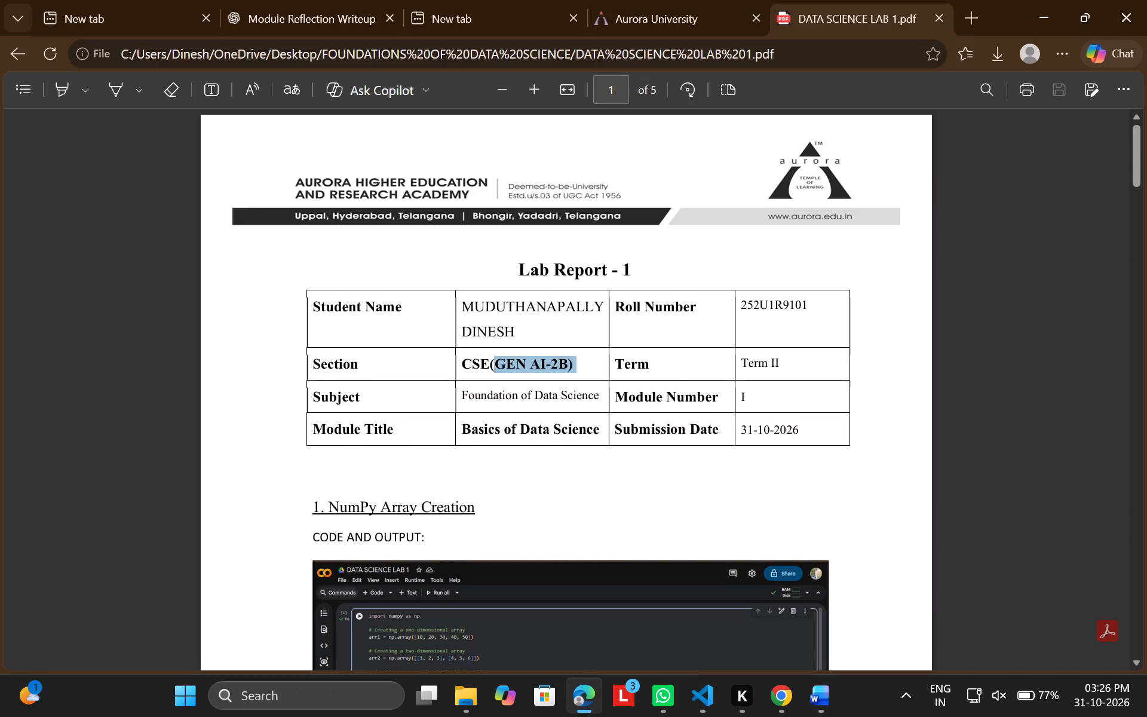
pyautogui.moveTo(479, 355); pyautogui.dragTo(451, 367)
pyautogui.moveTo(451, 367); pyautogui.dragTo(450, 368)
pyautogui.hotkey('ctrl', 'c')
pyautogui.hotkey('alt', 'Tab')
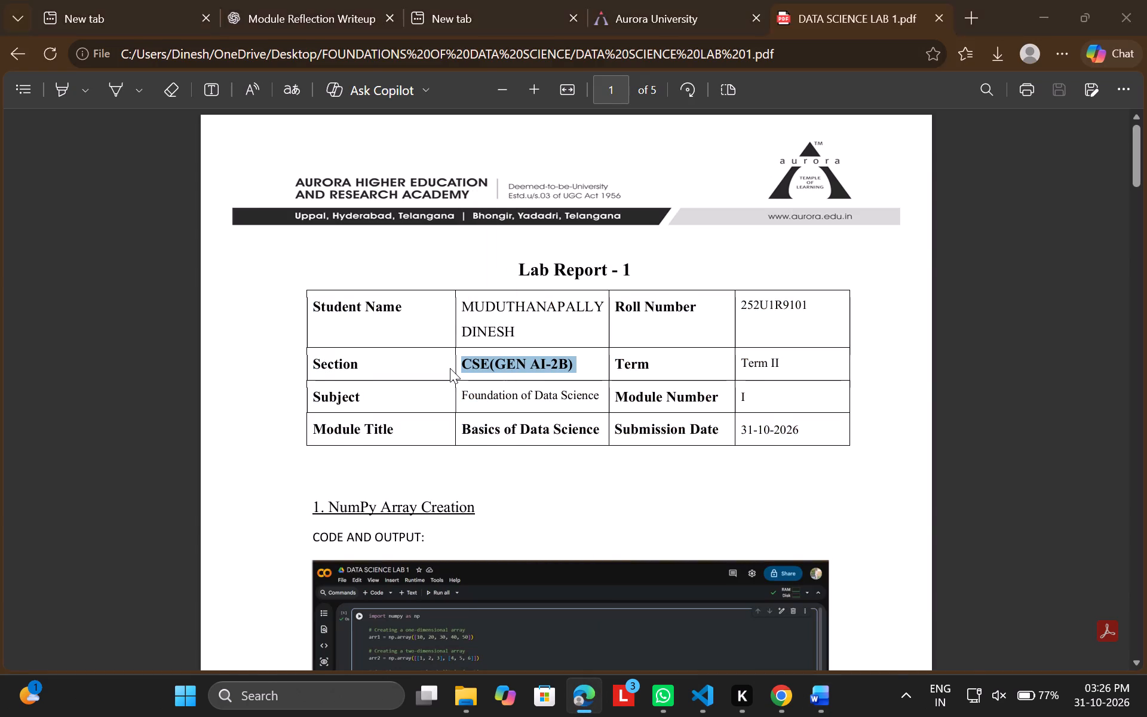
pyautogui.click(495, 448)
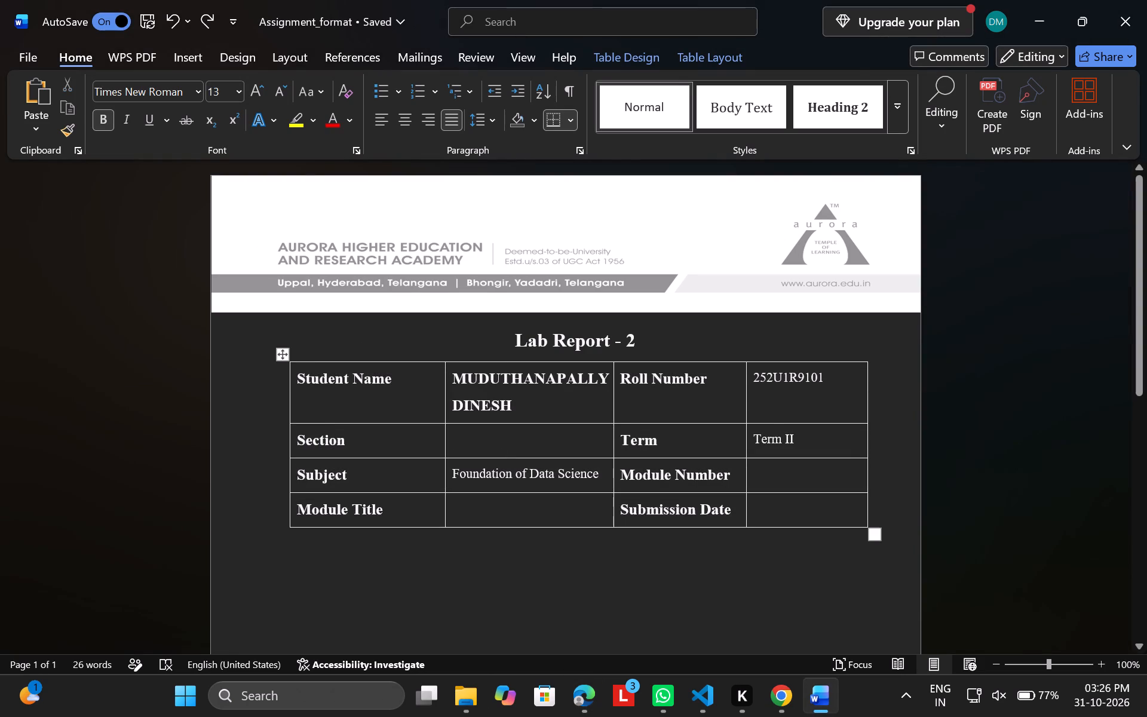
pyautogui.hotkey('ctrl', 'v')
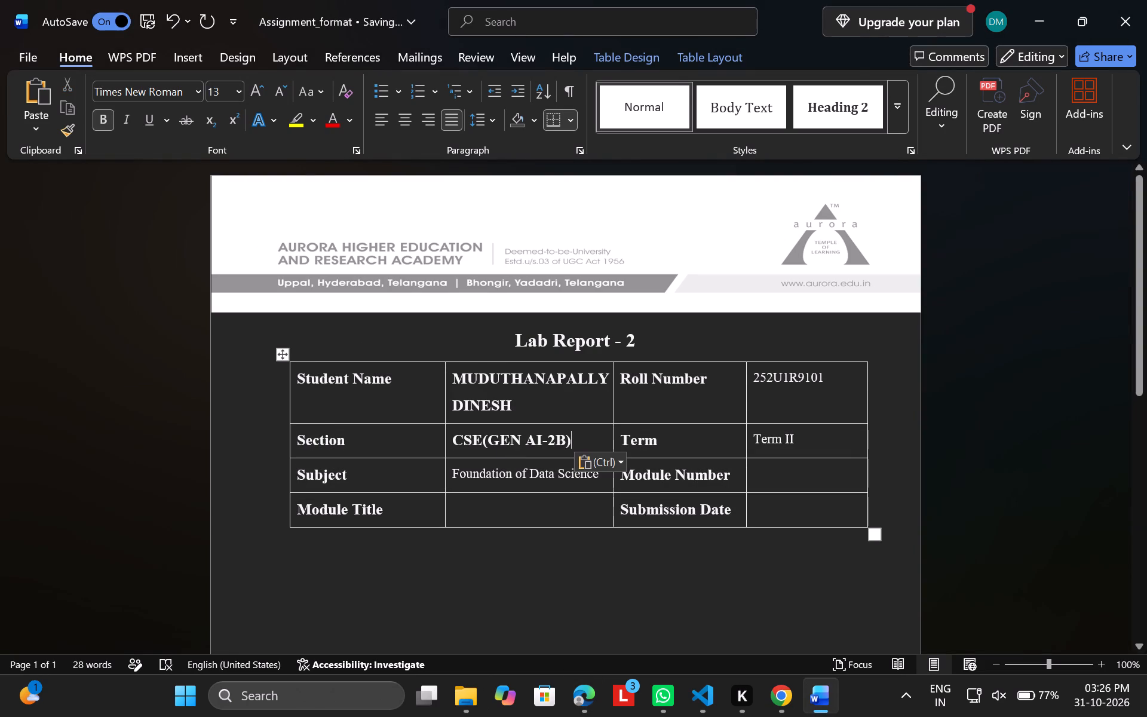
# Delete the number 2 from the end of the Lab Report heading.
pyautogui.click(771, 485)
pyautogui.click(660, 341)
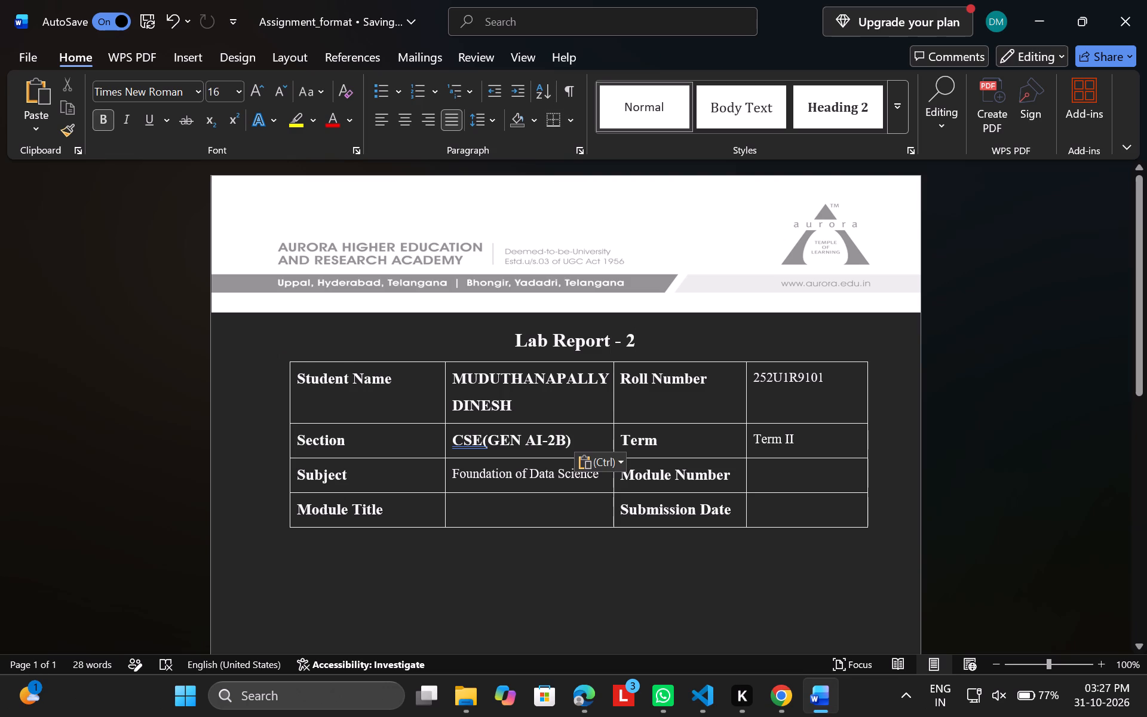
pyautogui.press('BackSpace')
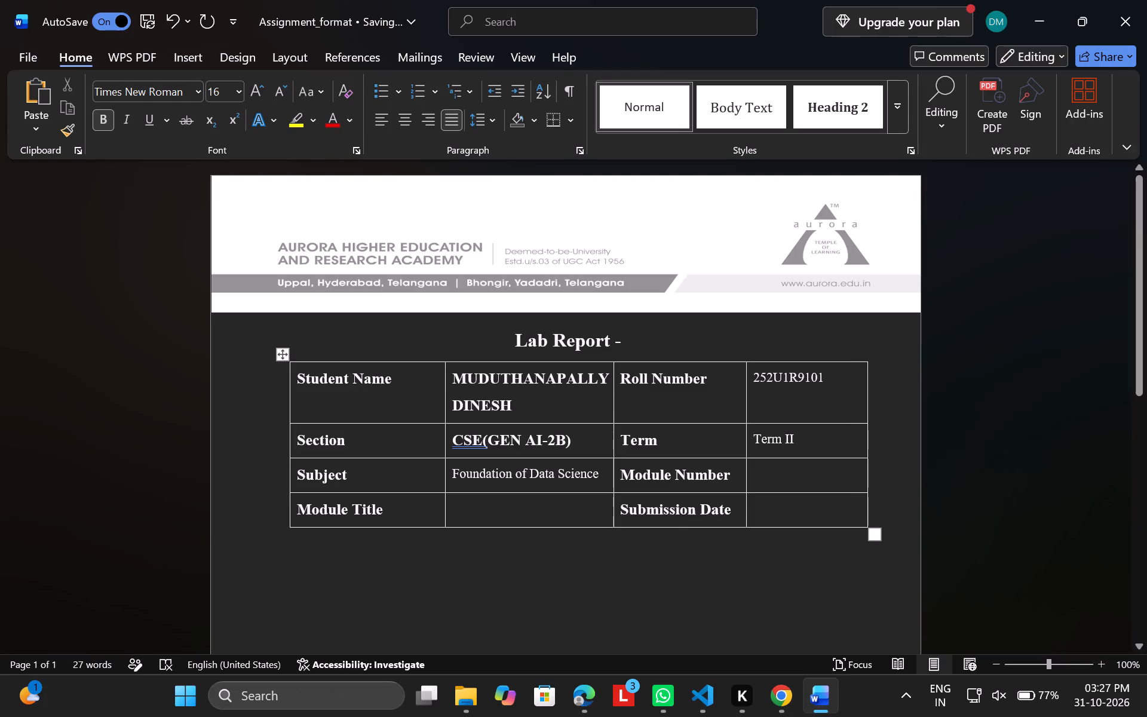
# Save a copy of the document as DATA SCIENCE LAB 2 in the FOUNDATIONS OF DATA SCIENCE folder and close it.
pyautogui.click(29, 62)
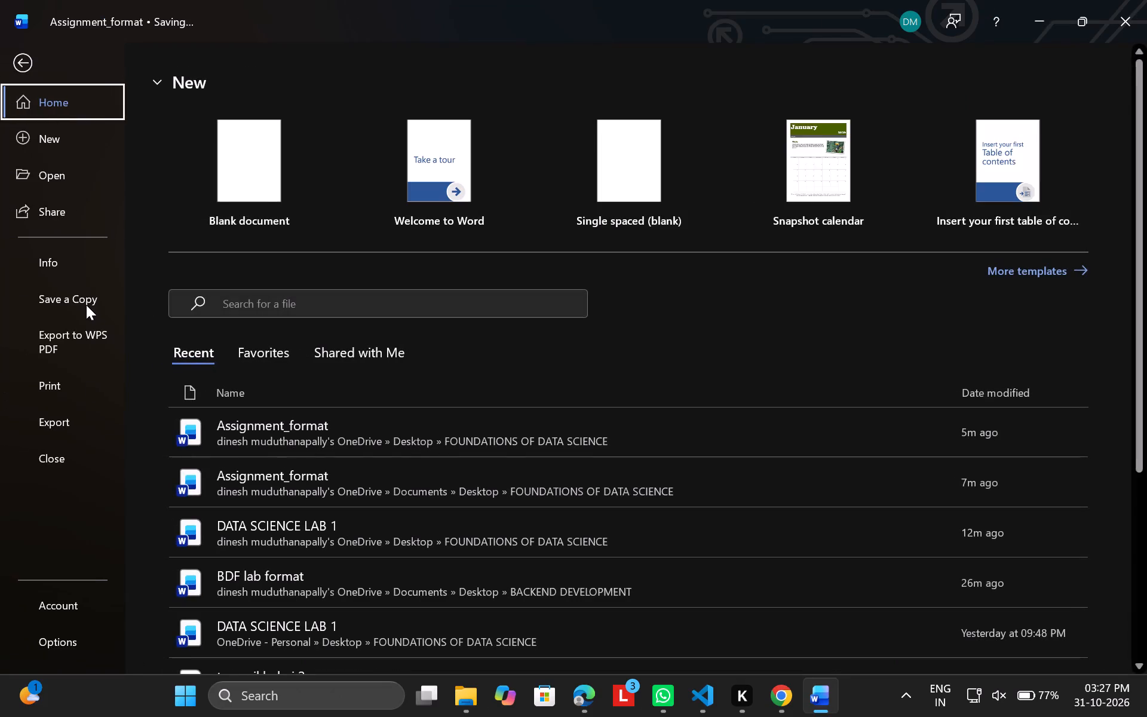
pyautogui.click(86, 305)
pyautogui.click(618, 198)
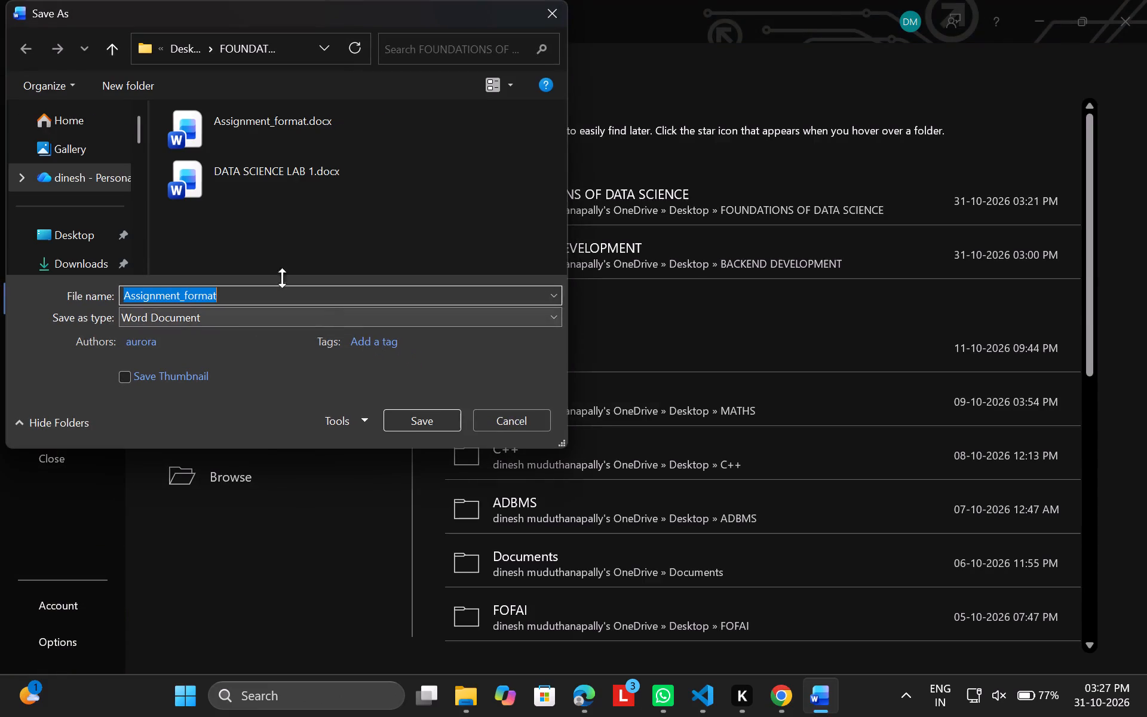
pyautogui.click(268, 168)
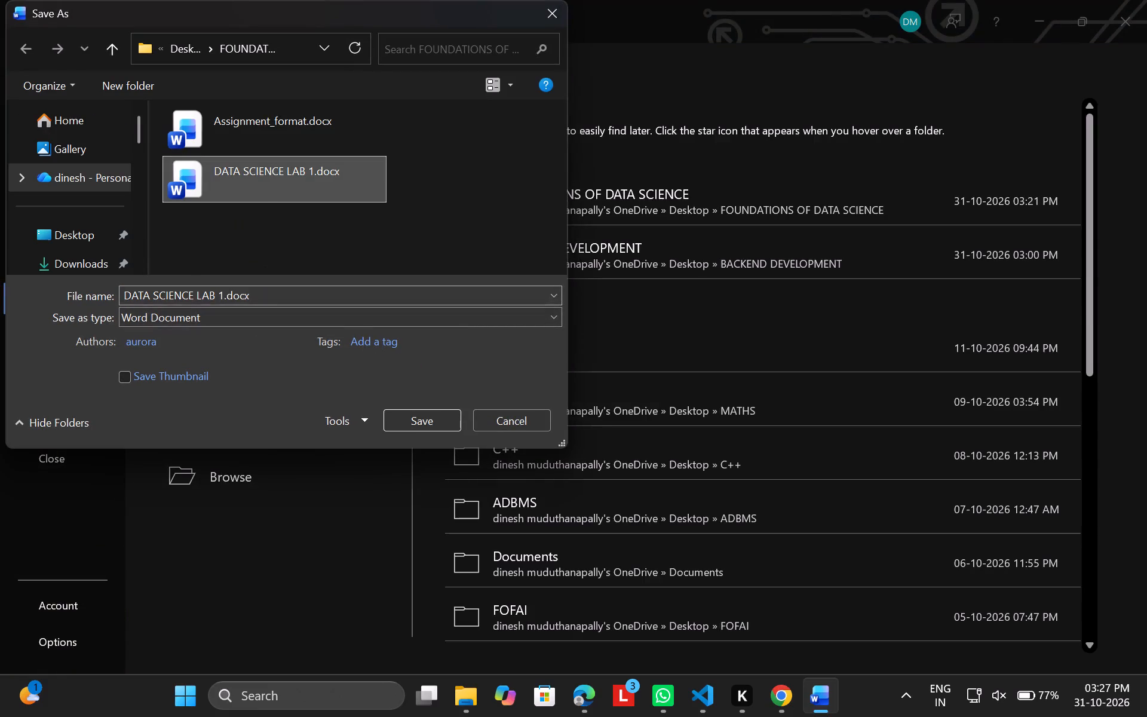
pyautogui.click(266, 290)
pyautogui.click(266, 290)
pyautogui.click(266, 290)
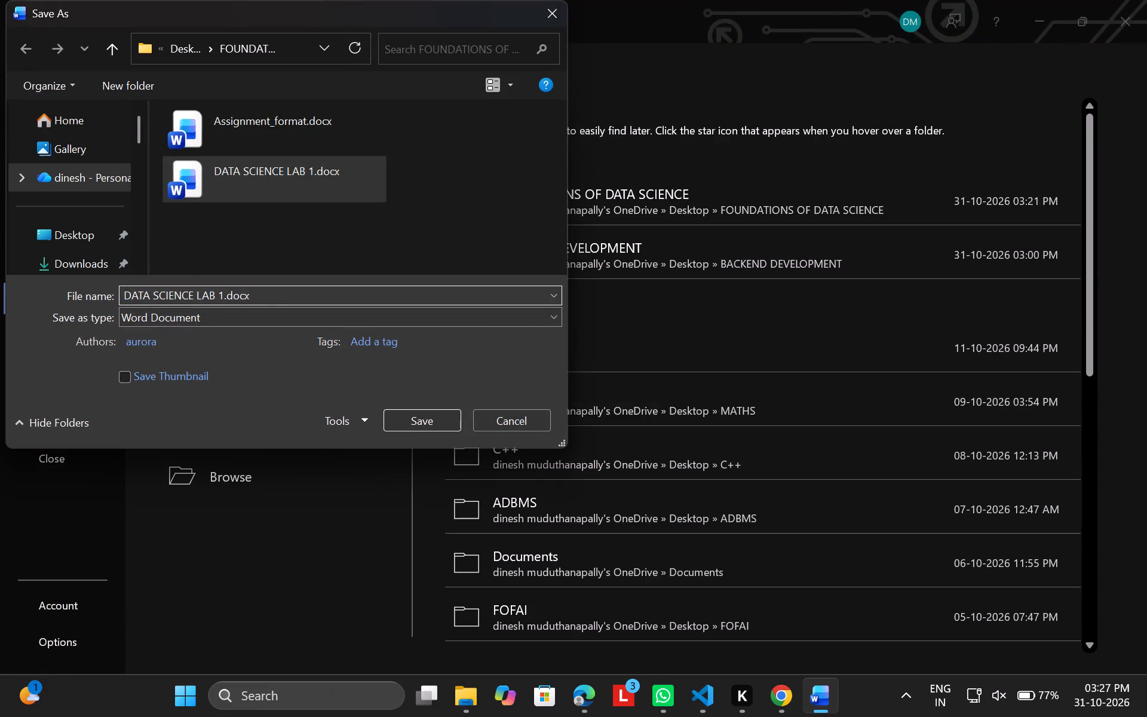
pyautogui.press('BackSpace')
pyautogui.press('BackSpace')
pyautogui.press('BackSpace')
pyautogui.press('BackSpace')
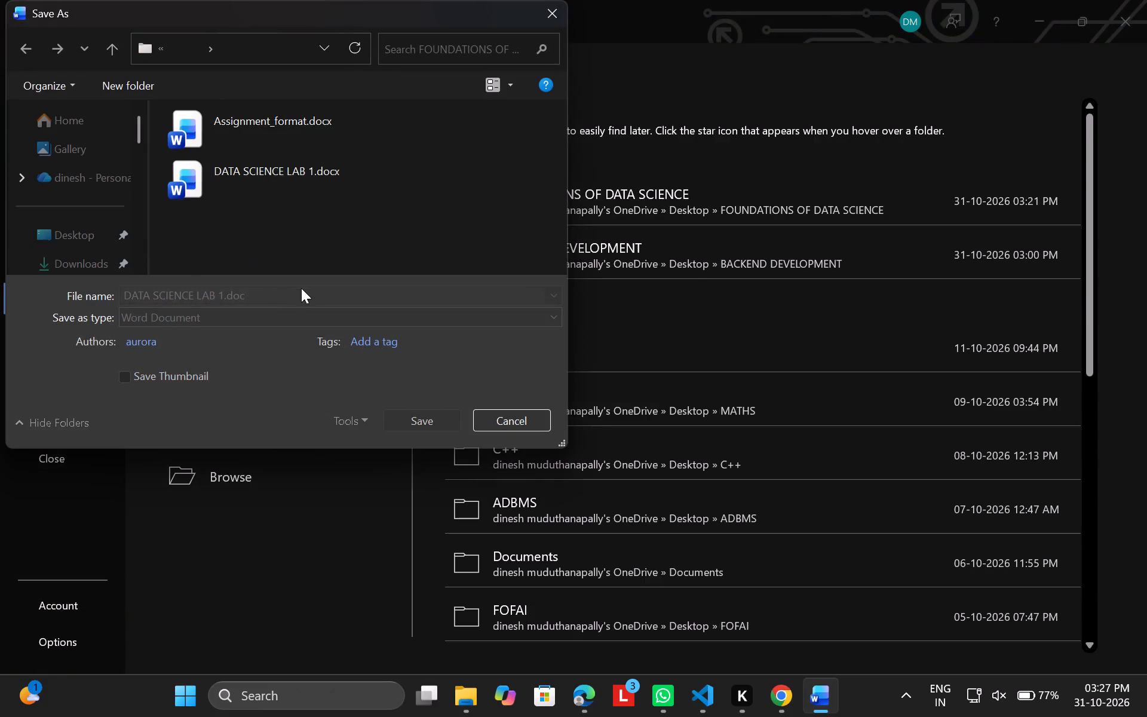
pyautogui.click(299, 286)
pyautogui.click(288, 290)
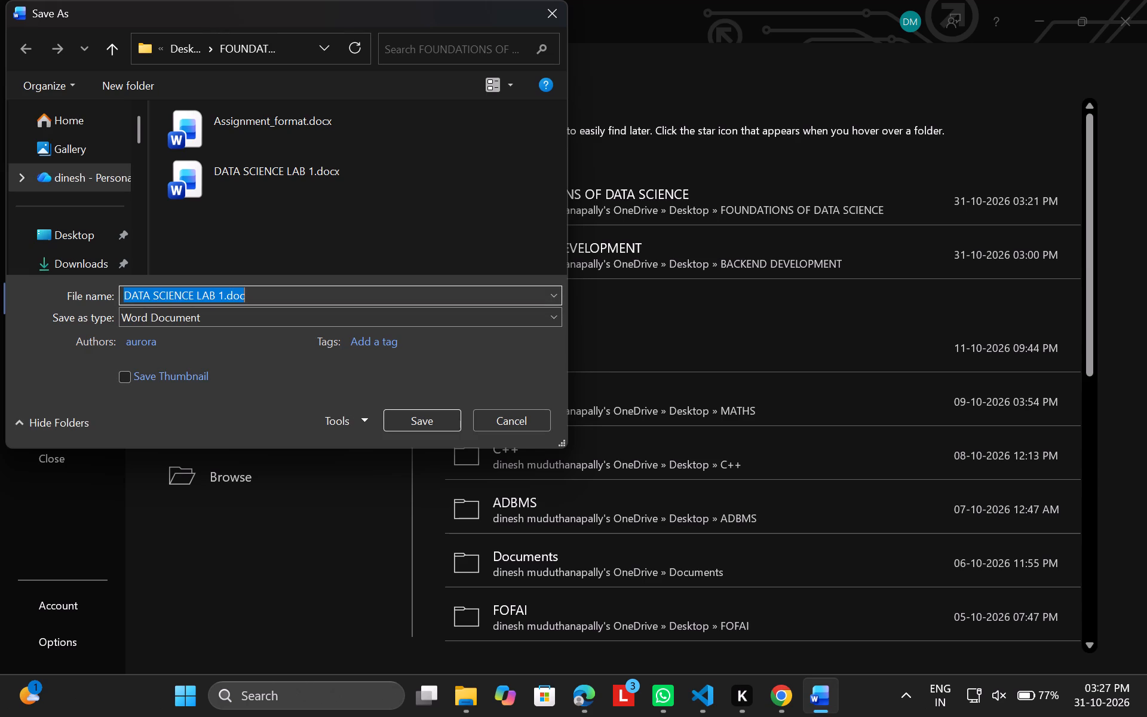
pyautogui.click(289, 290)
pyautogui.click(289, 290)
pyautogui.press('BackSpace')
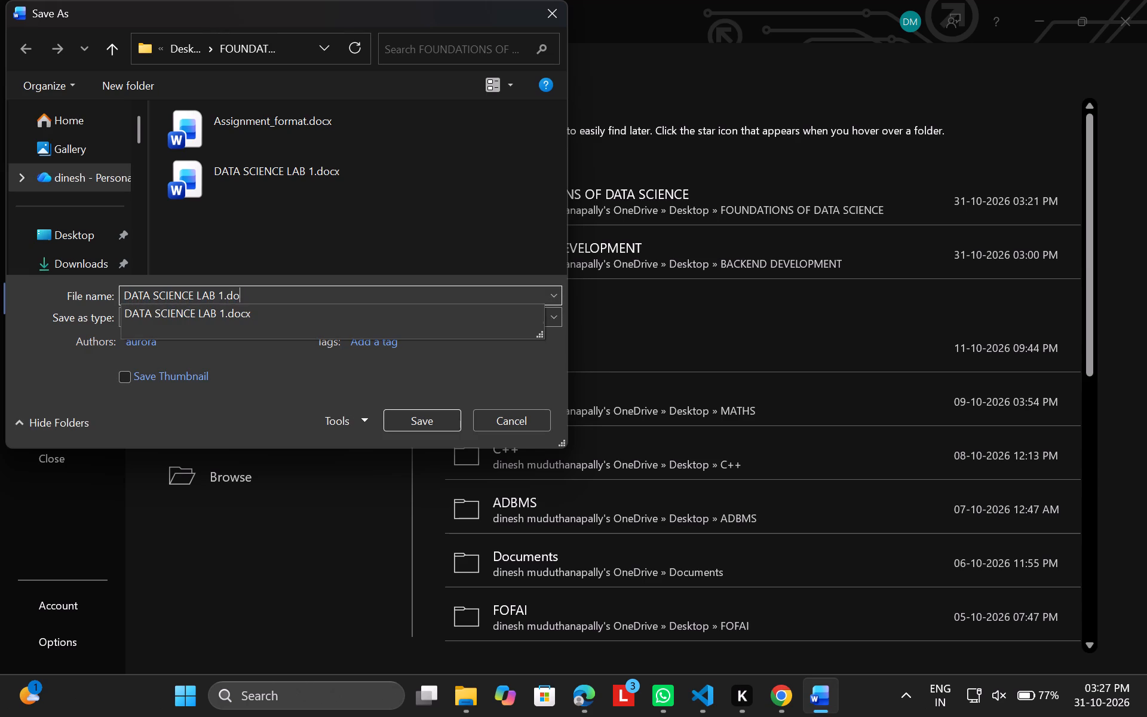
pyautogui.press('BackSpace')
pyautogui.press('BackSpace')
pyautogui.press('BackSpace')
pyautogui.press('BackSpace')
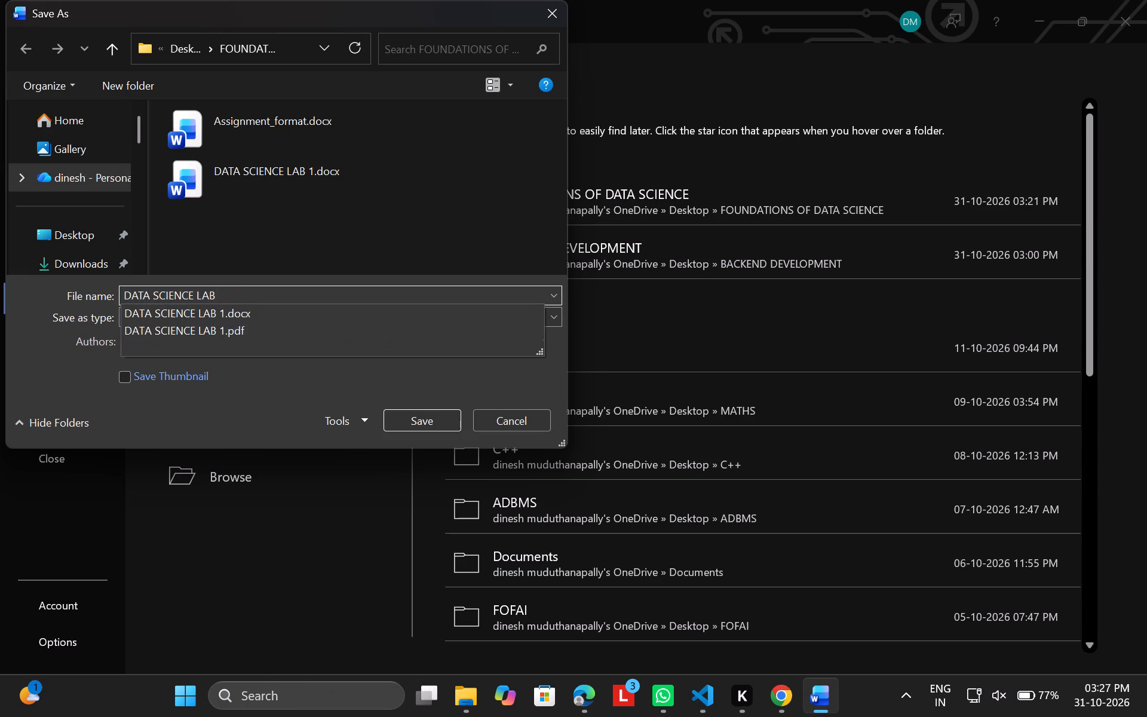
pyautogui.press('2')
pyautogui.click(400, 415)
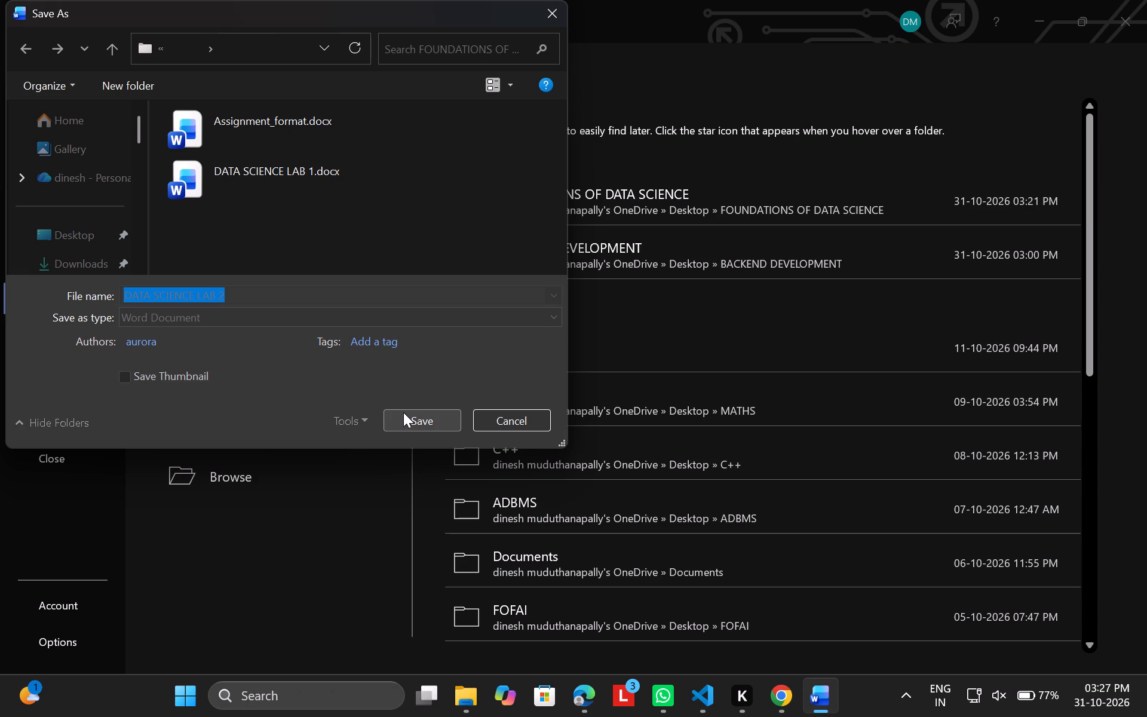
pyautogui.click(428, 421)
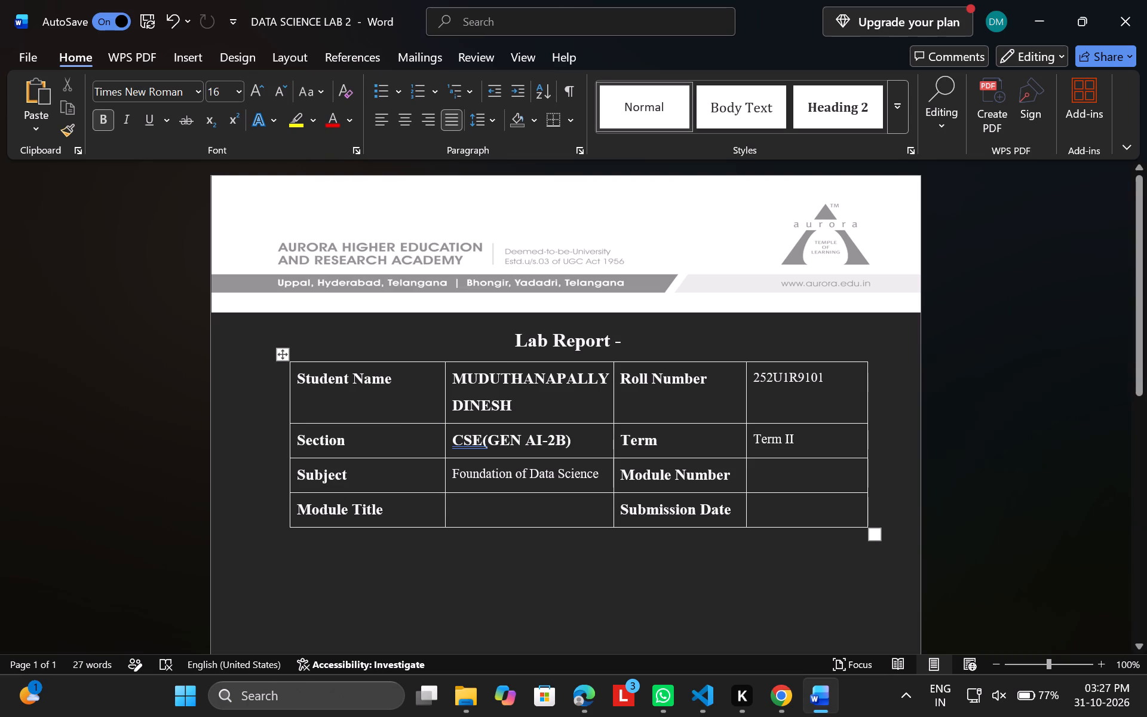
pyautogui.click(1122, 22)
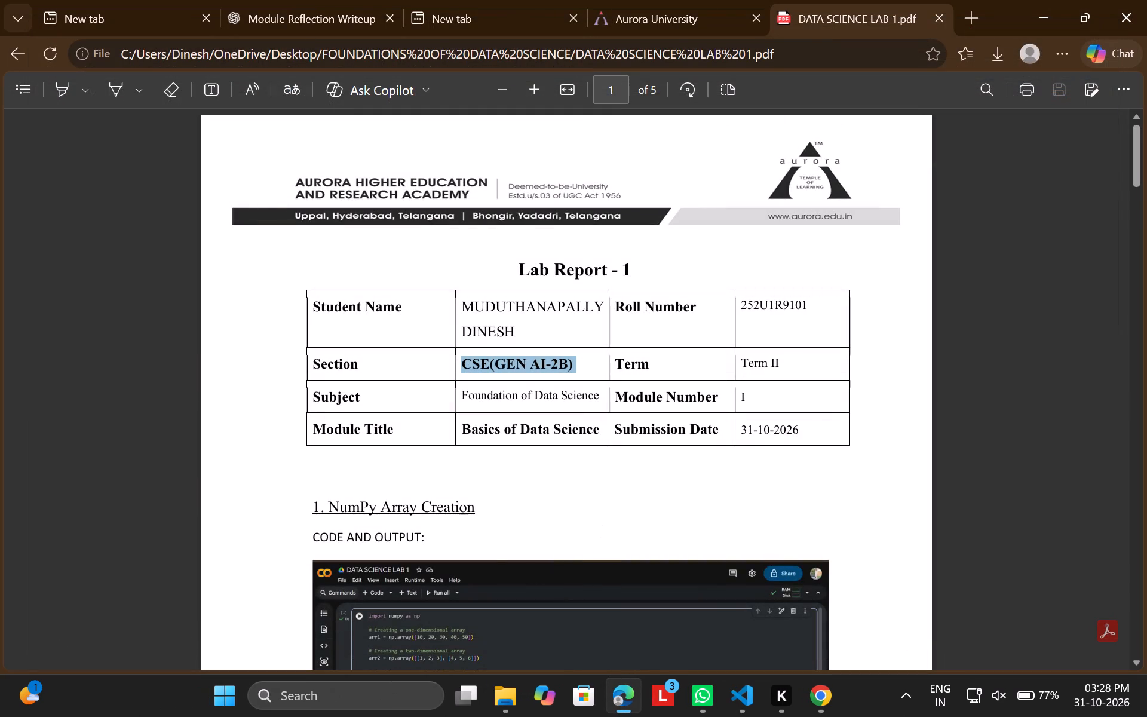
# Open the DATA SCIENCE LAB 2 Word document from its folder and add 2 to the end of the Lab Report heading.
pyautogui.click(505, 705)
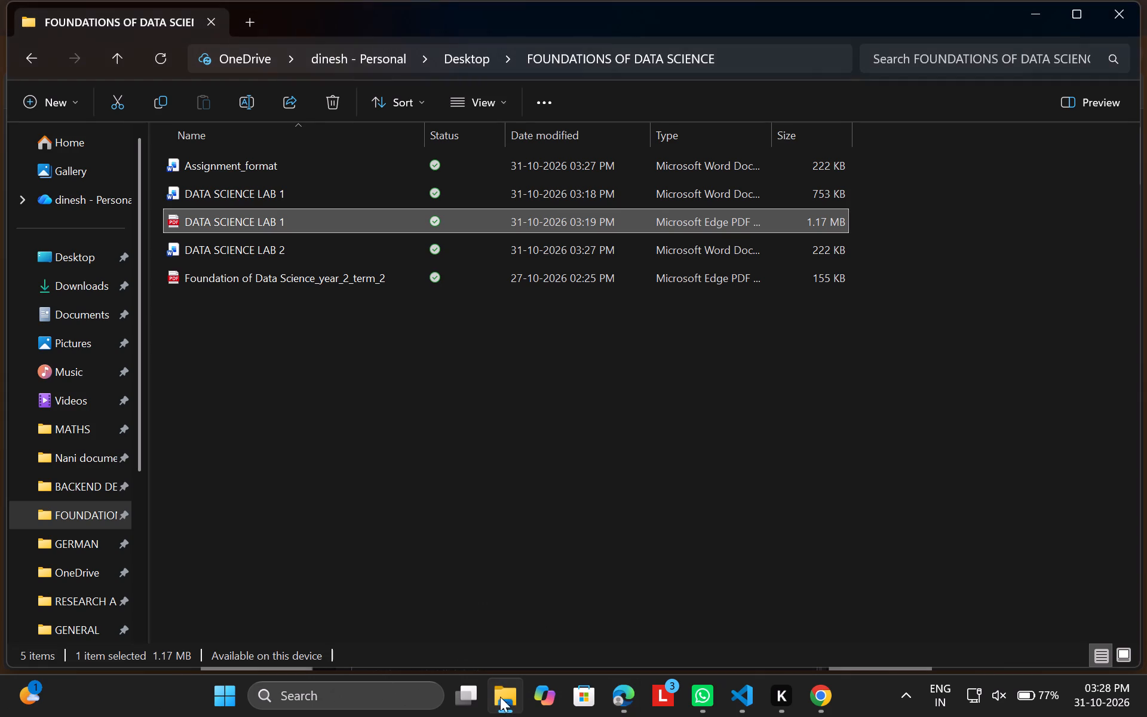
pyautogui.doubleClick(271, 256)
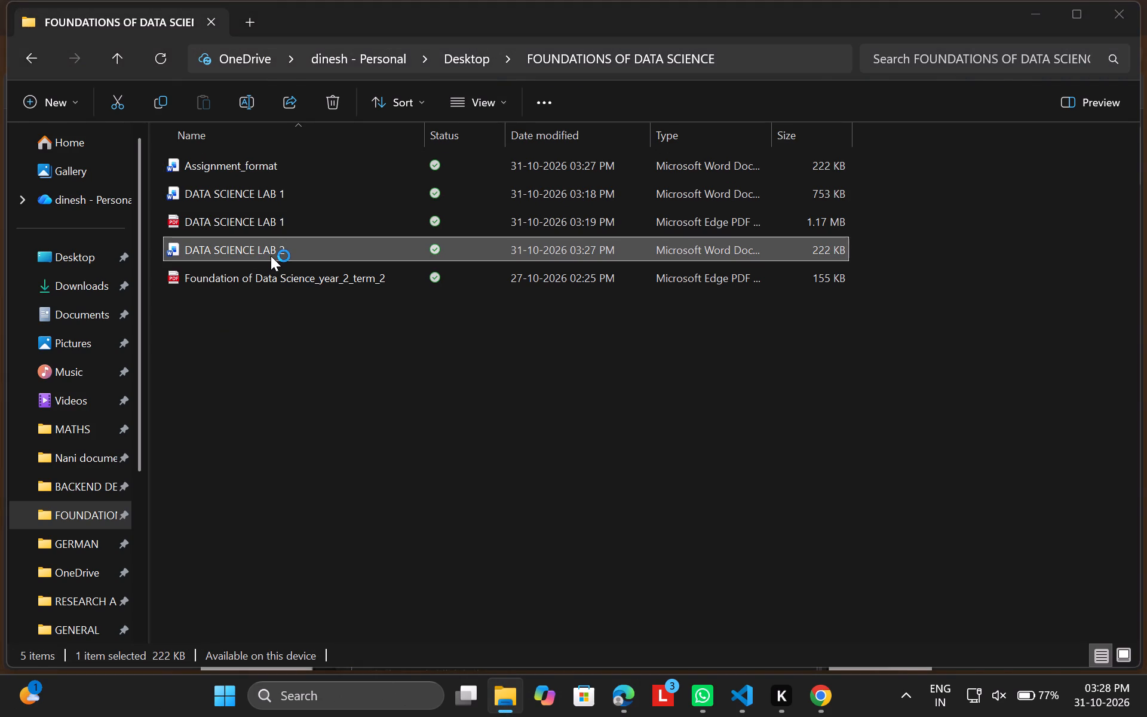
pyautogui.click(627, 339)
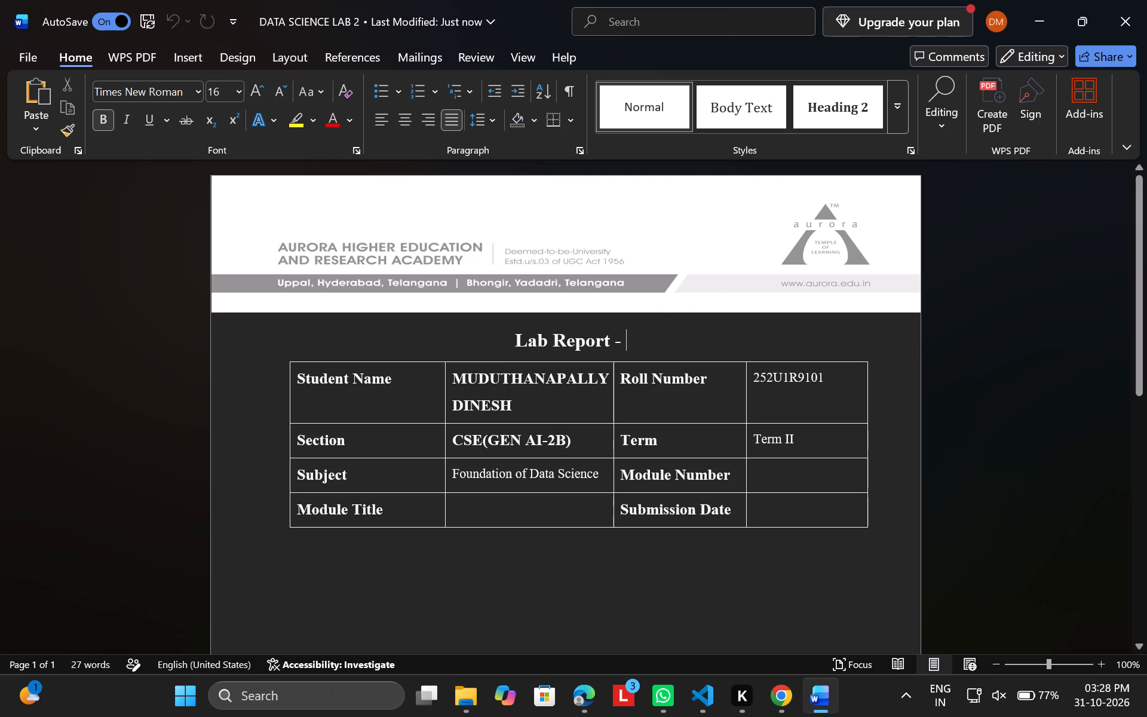
pyautogui.press('2')
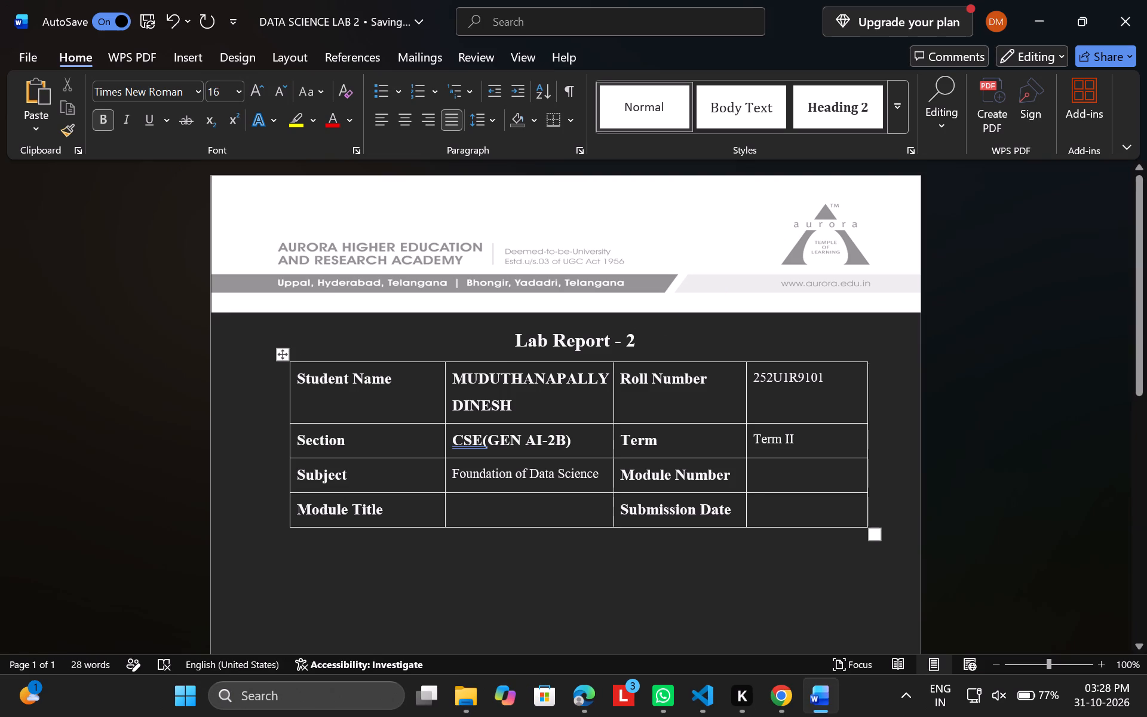
# Fill in the header table with Module Number II and Submission Date 31-10-2026.
pyautogui.click(778, 482)
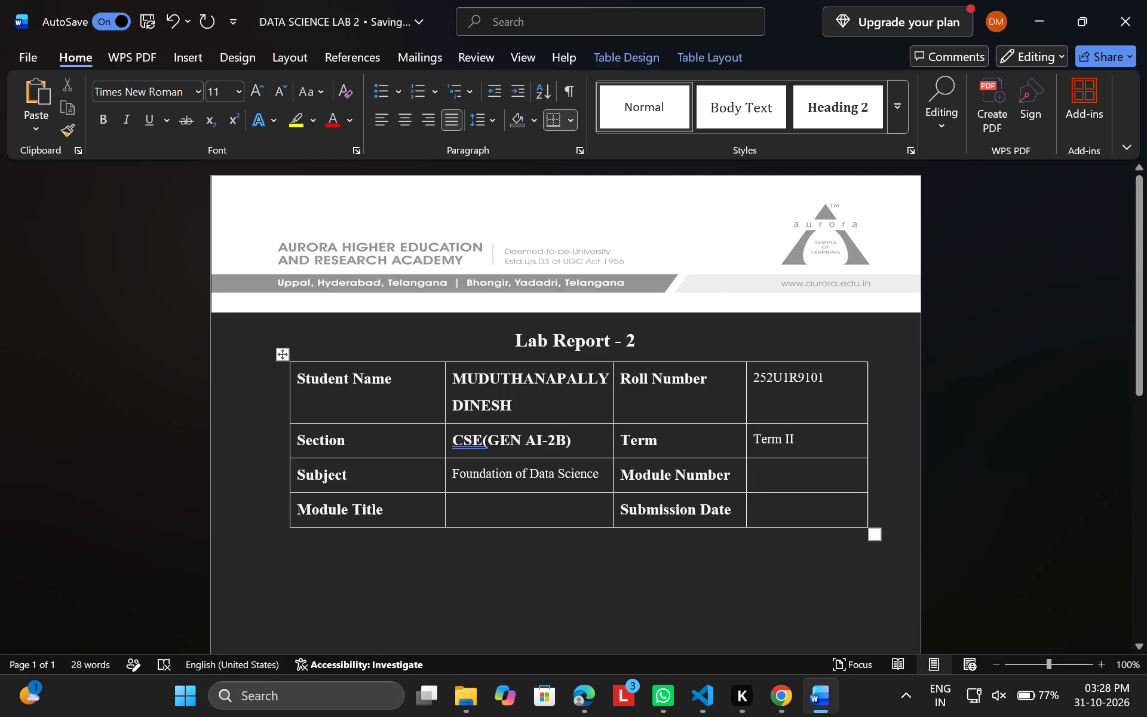
pyautogui.write('II')
pyautogui.click(770, 506)
pyautogui.write('31')
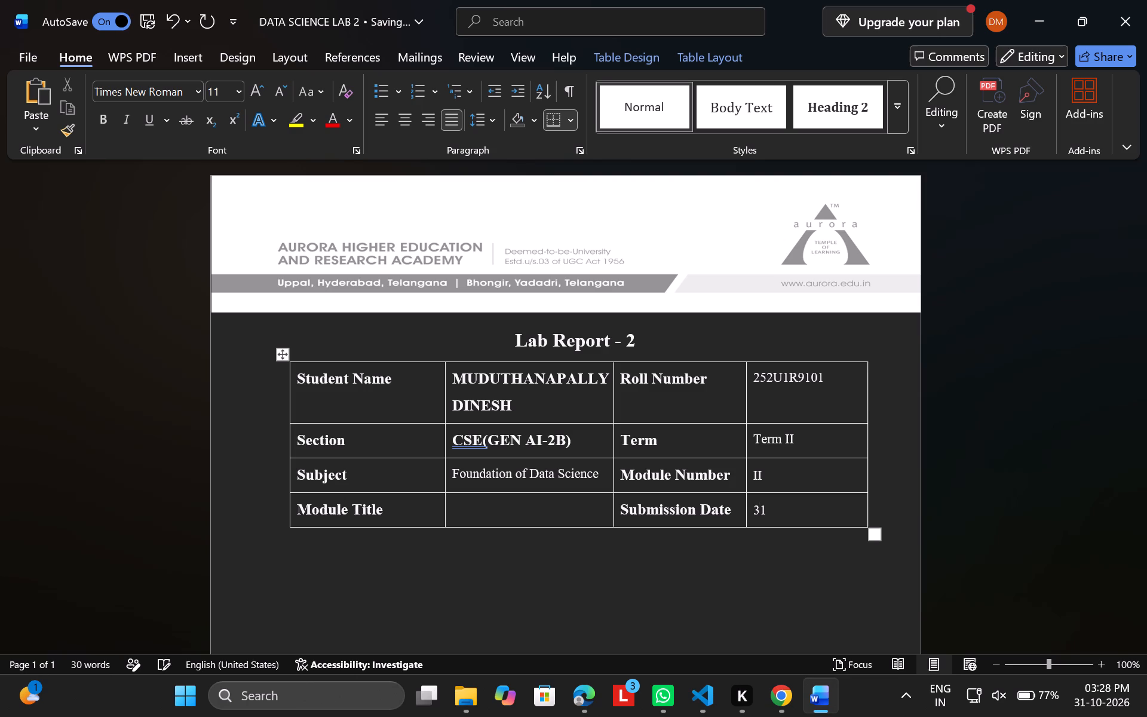
pyautogui.press('-')
pyautogui.write('10')
pyautogui.write('-2026')
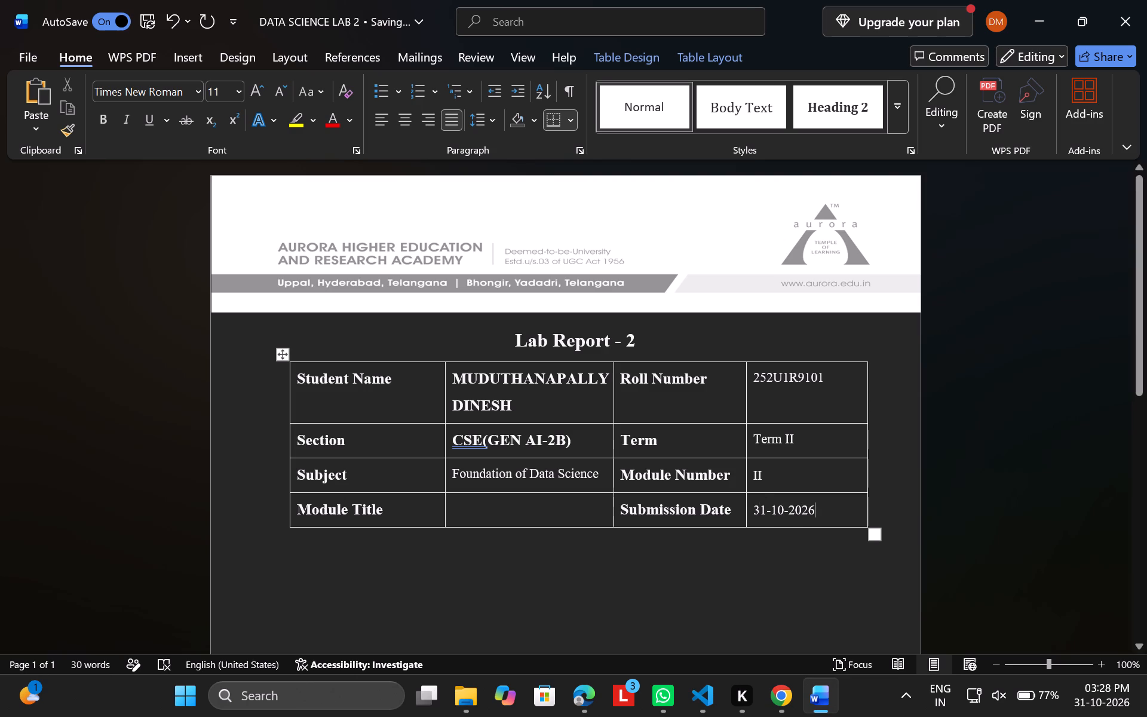
# Copy the Module II title, Tool Boxes for Data Scientist, from the Foundation of Data Science_year_2_term_2 PDF into Word's Module Title cell.
pyautogui.click(492, 511)
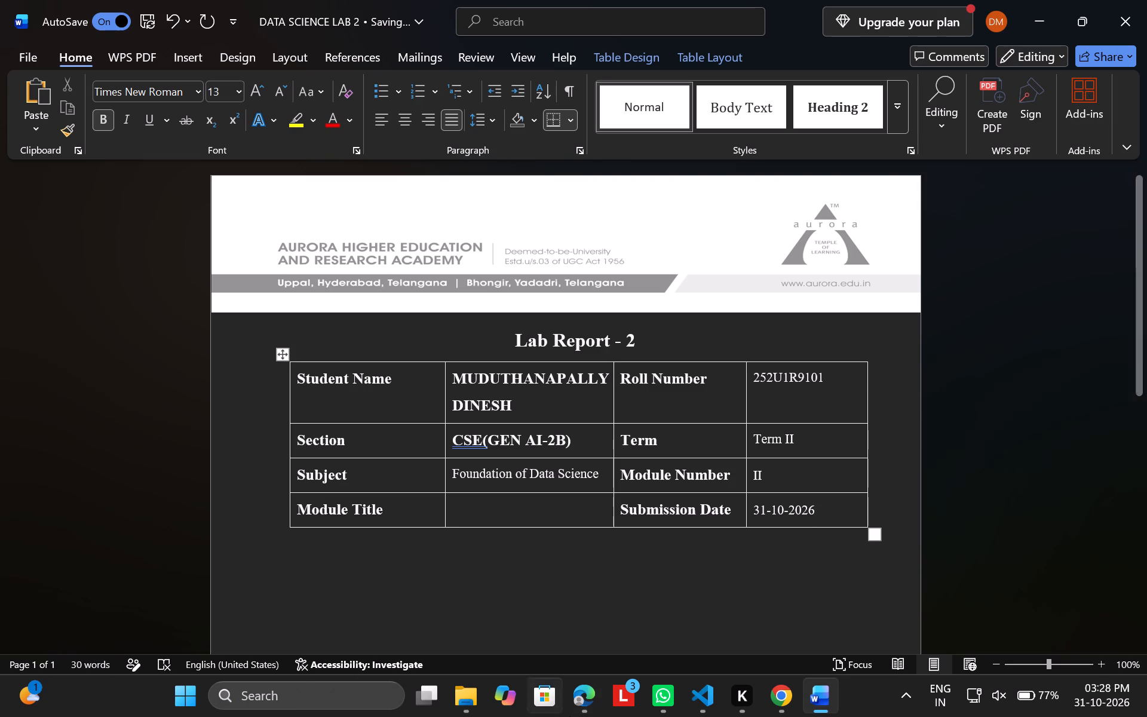
pyautogui.click(455, 700)
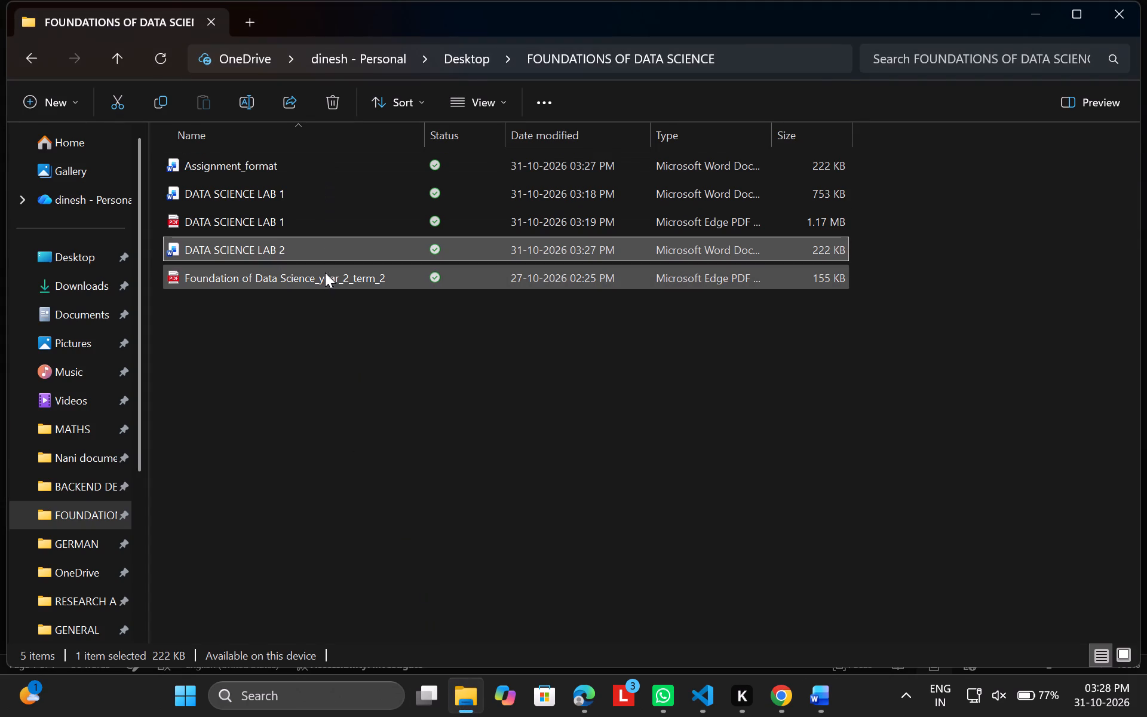
pyautogui.doubleClick(326, 275)
pyautogui.scroll(-3, 505, 323)
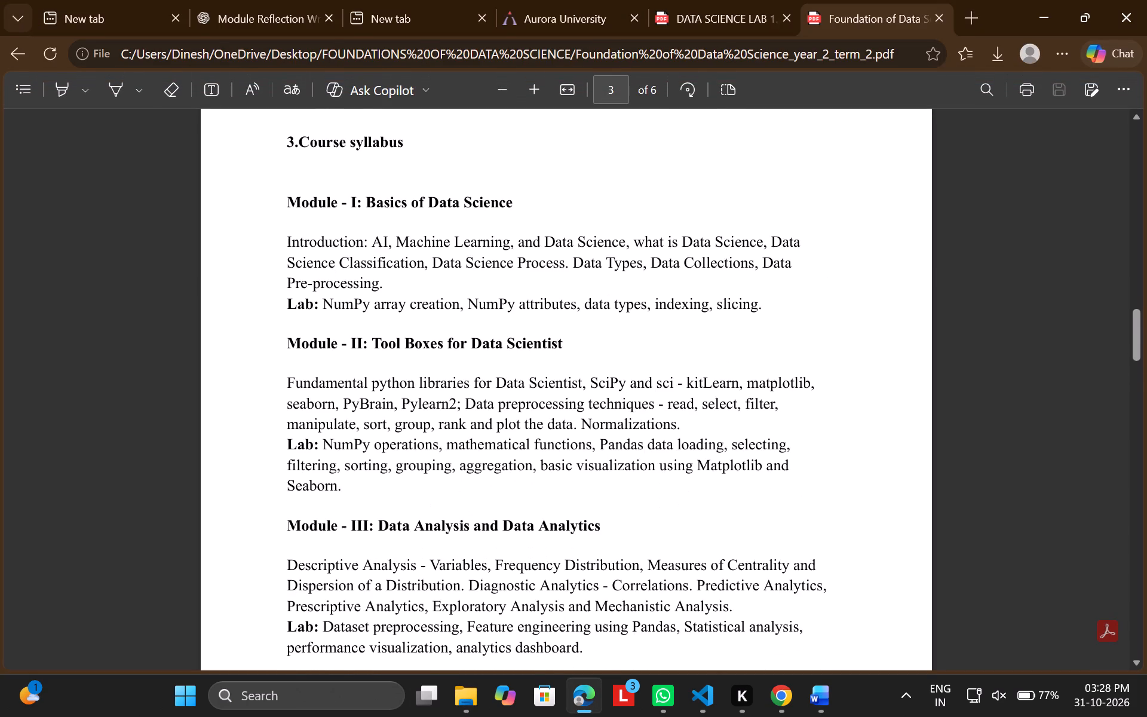
pyautogui.scroll(2, 505, 323)
pyautogui.scroll(2, 553, 379)
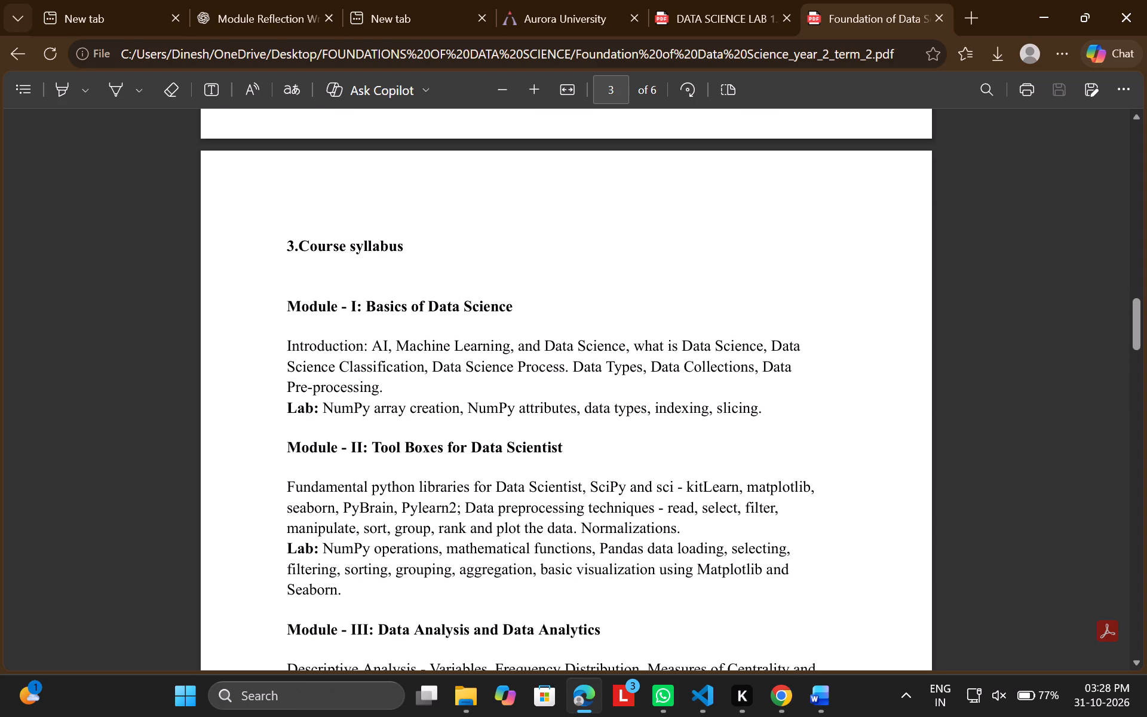
pyautogui.moveTo(370, 444); pyautogui.dragTo(574, 451)
pyautogui.hotkey('ctrl', 'c')
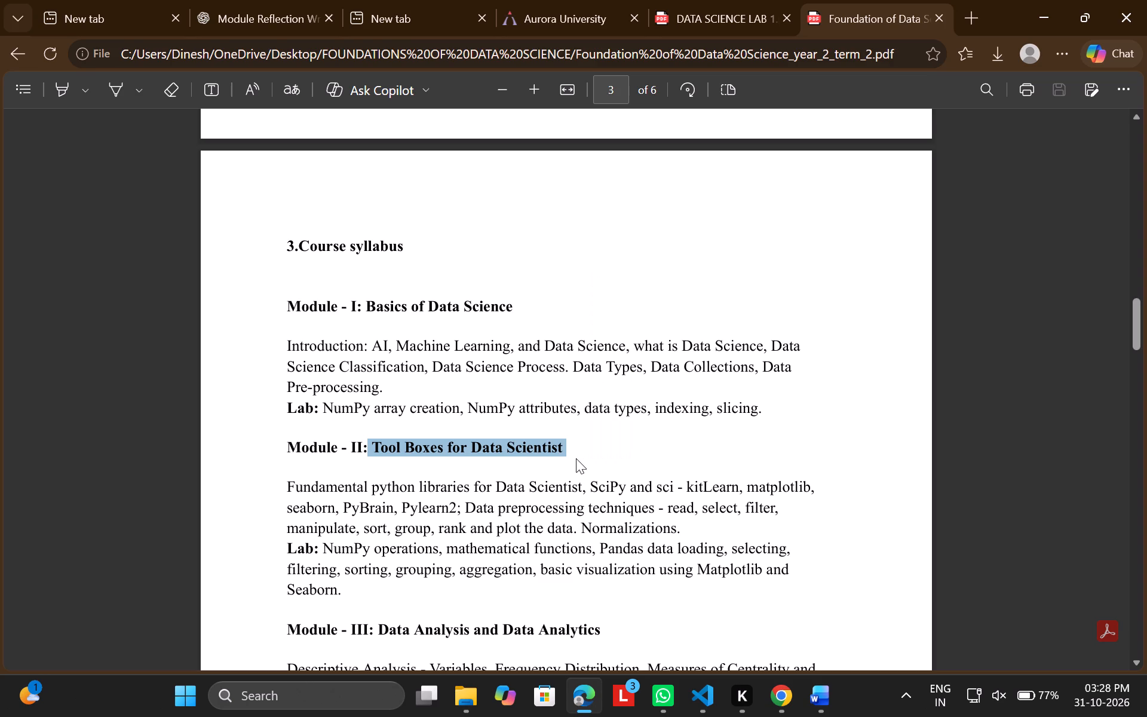
pyautogui.hotkey('alt', 'Tab')
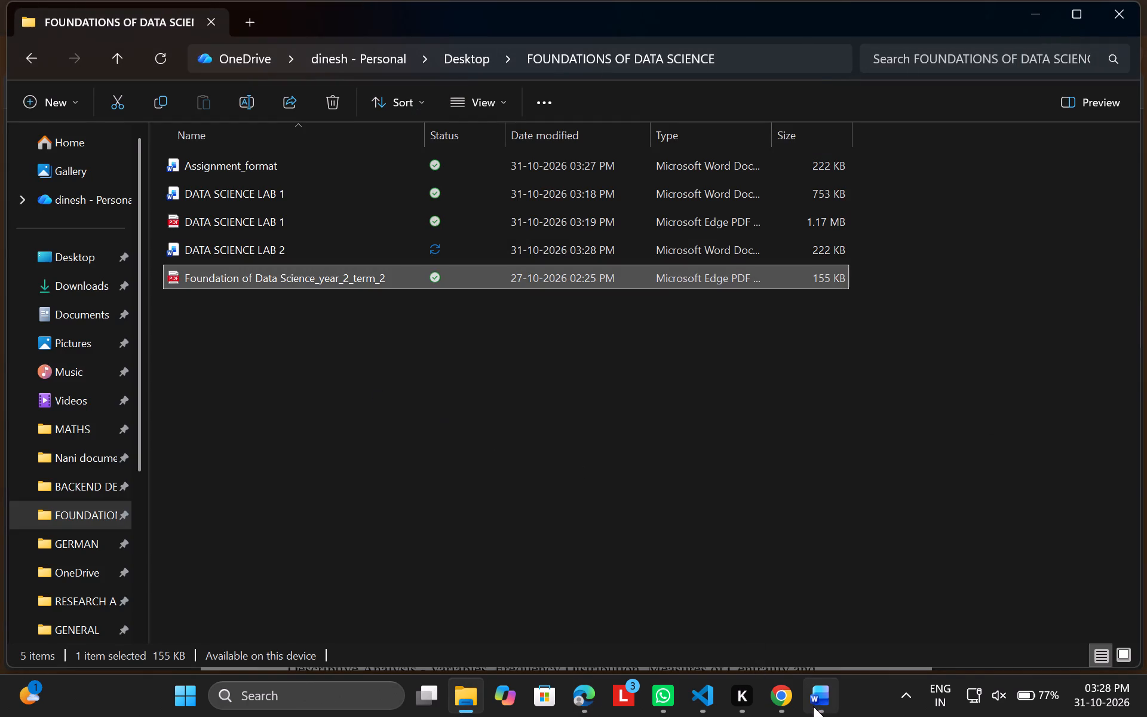
pyautogui.click(813, 706)
pyautogui.hotkey('ctrl', 'v')
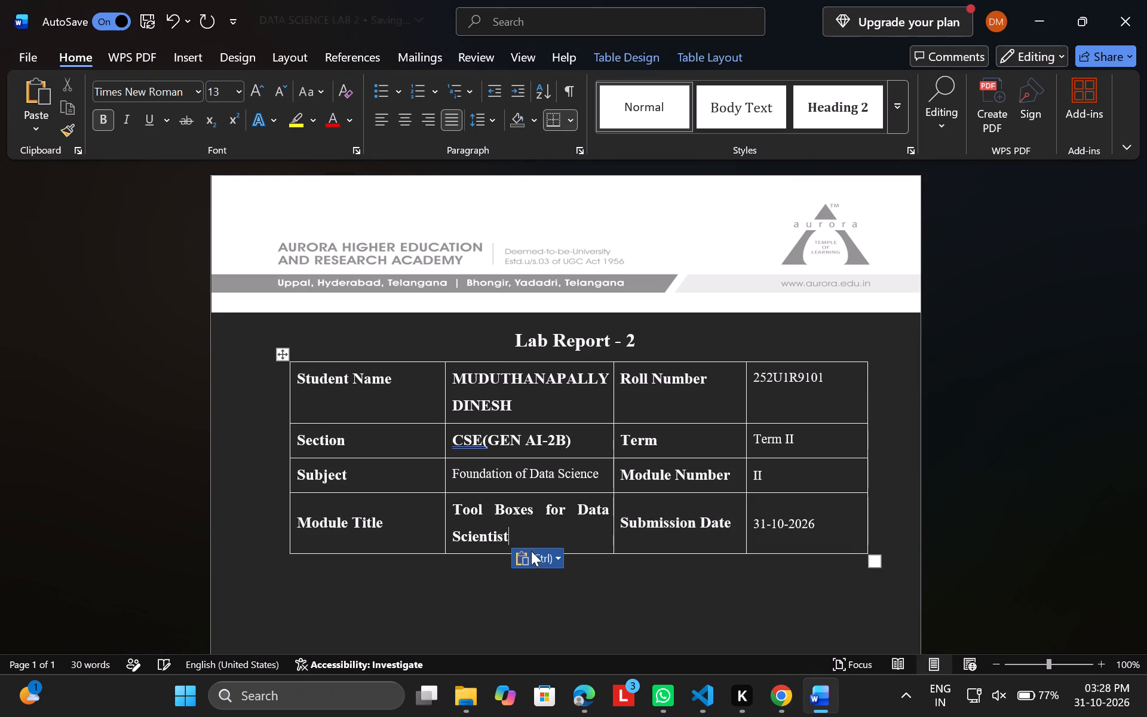
# Remove the bold formatting from the Module Title value and the Student Name value in the header table.
pyautogui.moveTo(514, 532); pyautogui.dragTo(467, 526)
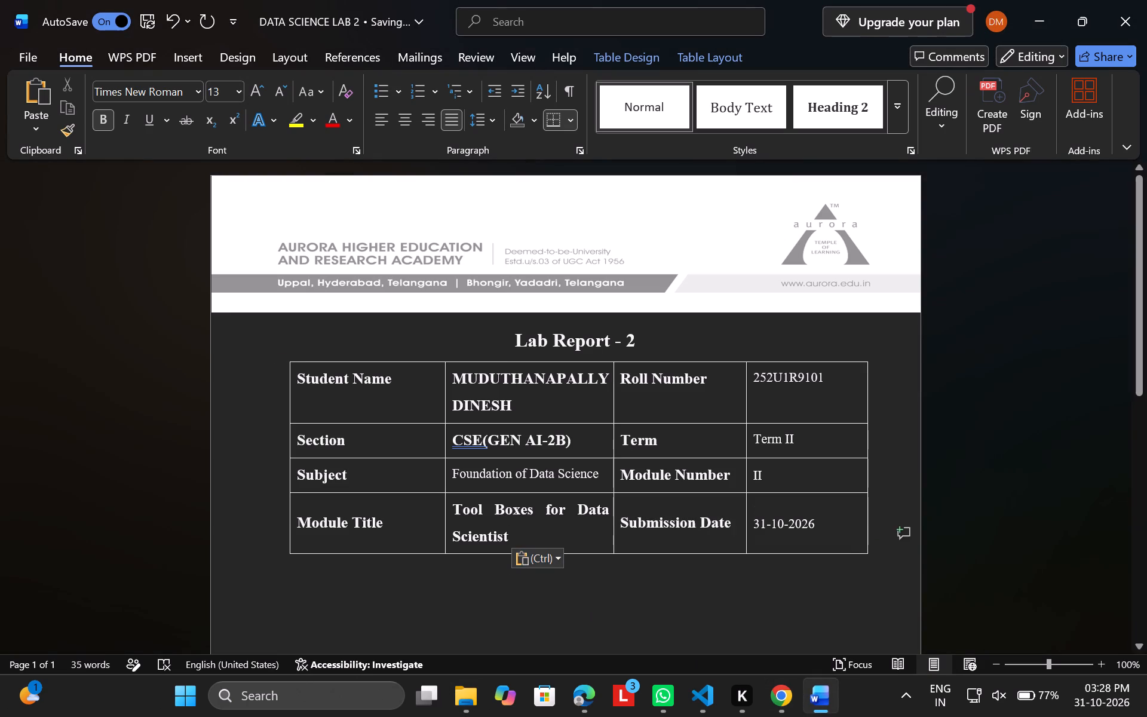
pyautogui.moveTo(467, 526); pyautogui.dragTo(448, 507)
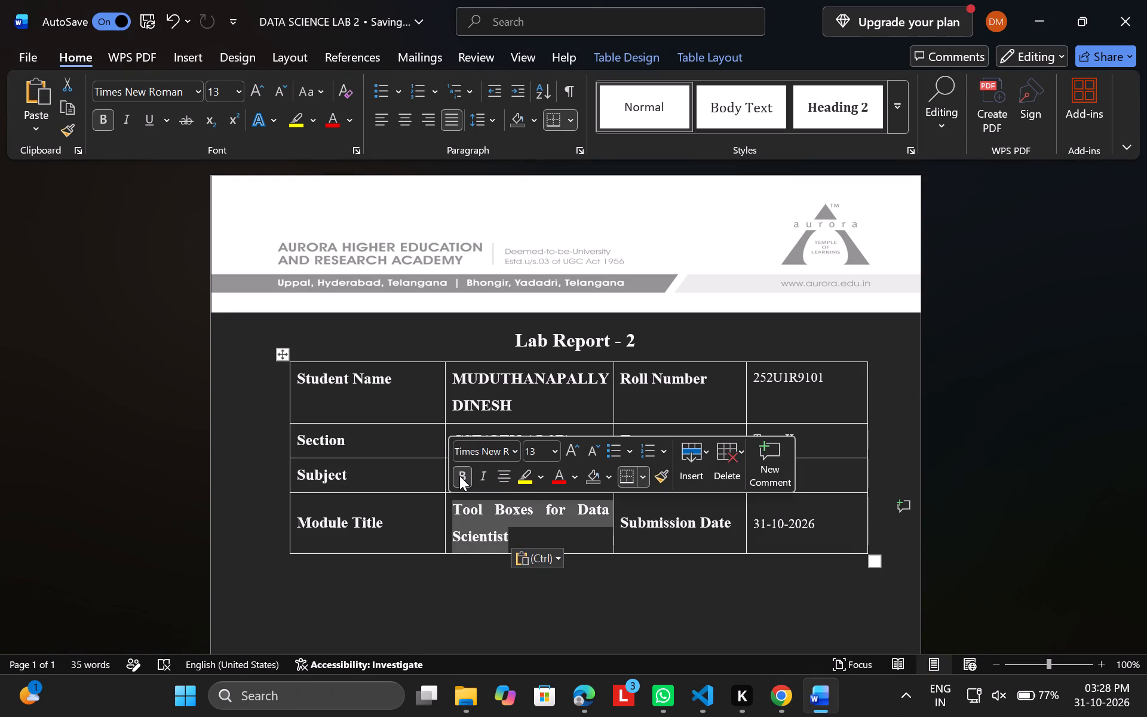
pyautogui.click(459, 476)
pyautogui.click(547, 545)
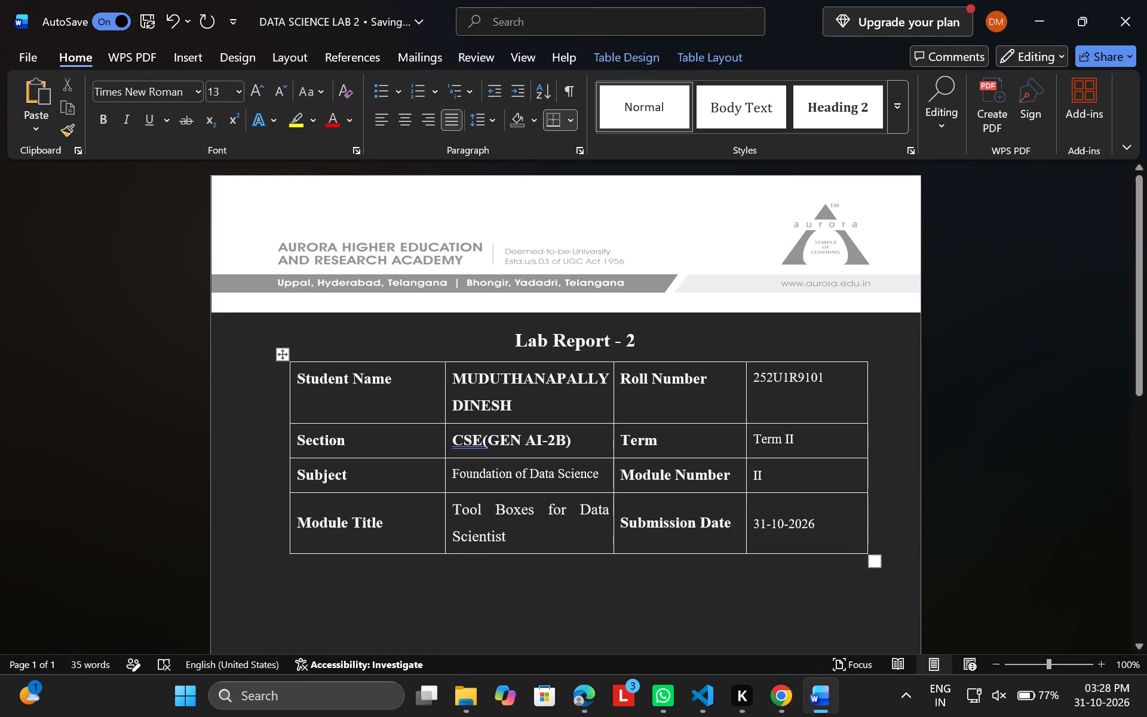
pyautogui.moveTo(533, 406); pyautogui.dragTo(488, 405)
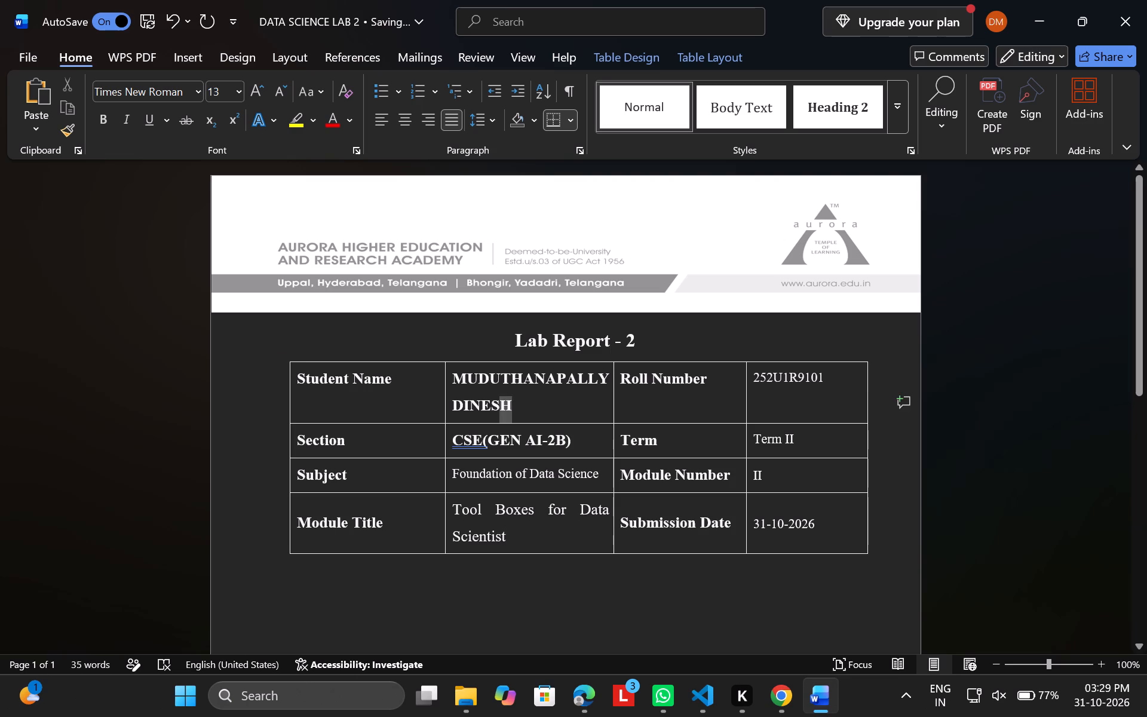
pyautogui.moveTo(488, 405); pyautogui.dragTo(454, 375)
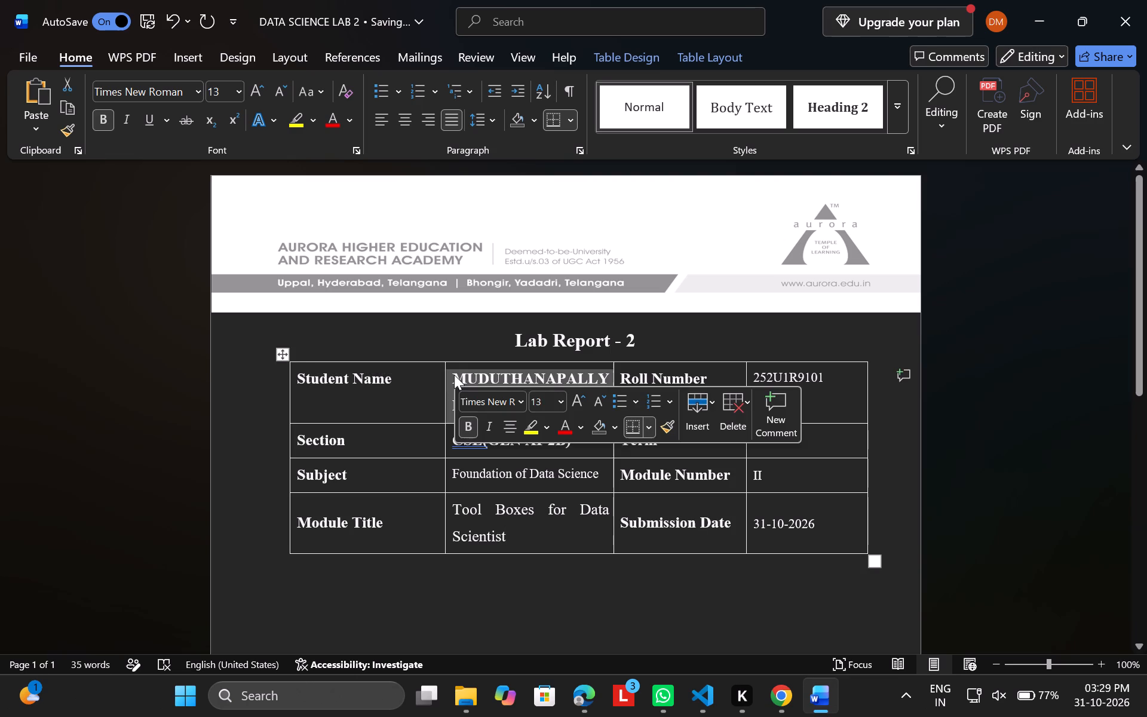
pyautogui.click(469, 425)
# Add a blank line below the header table.
pyautogui.click(502, 578)
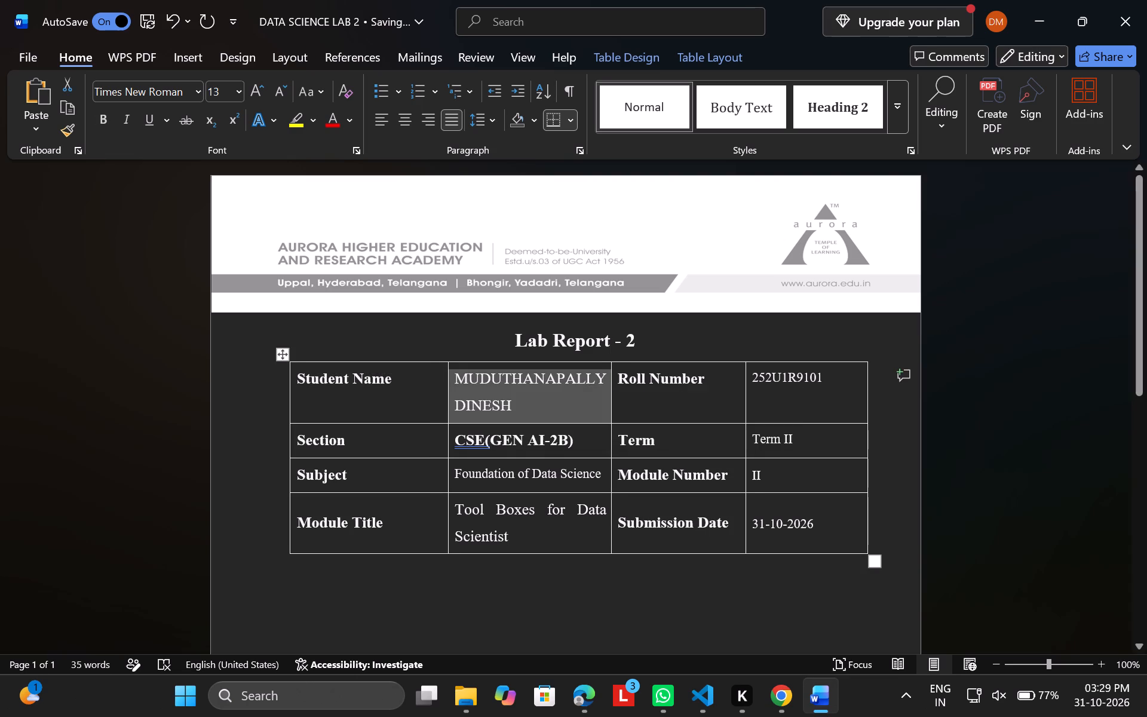
pyautogui.scroll(-4, 529, 531)
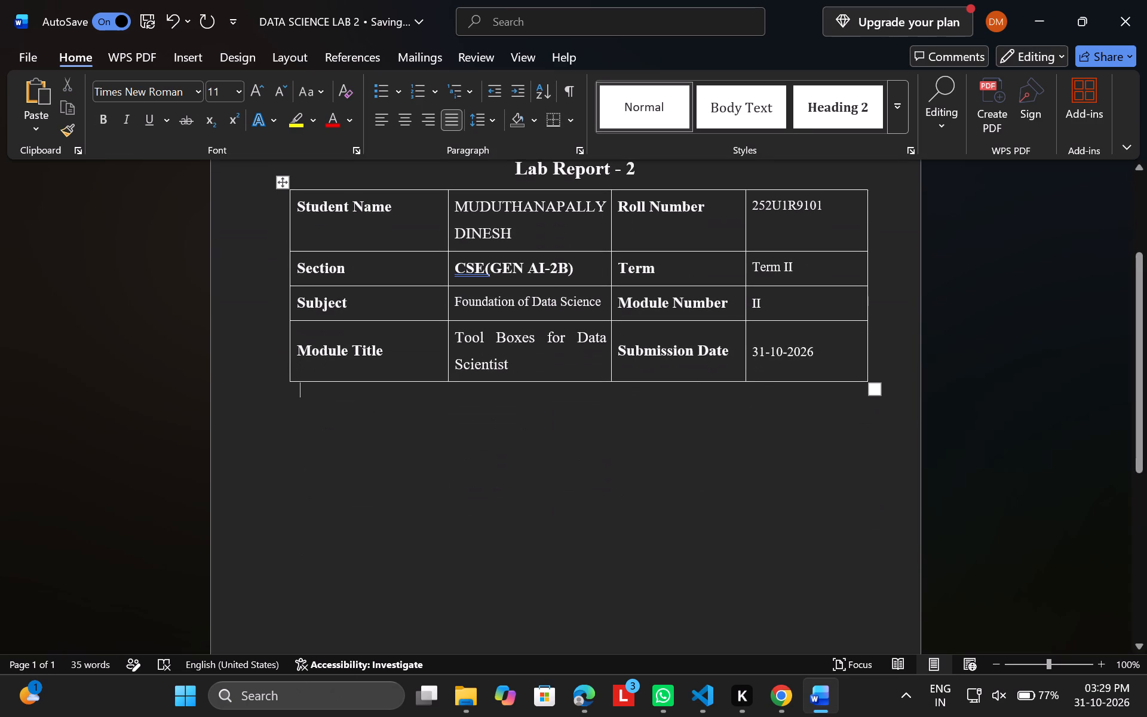
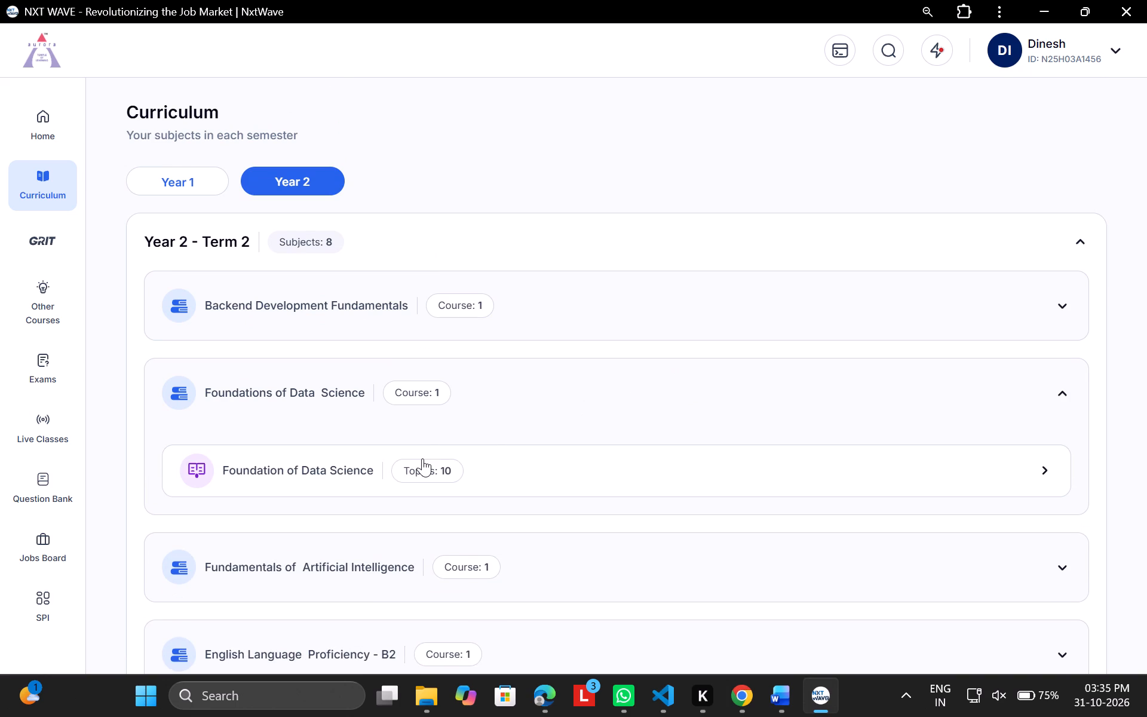
pyautogui.click(422, 458)
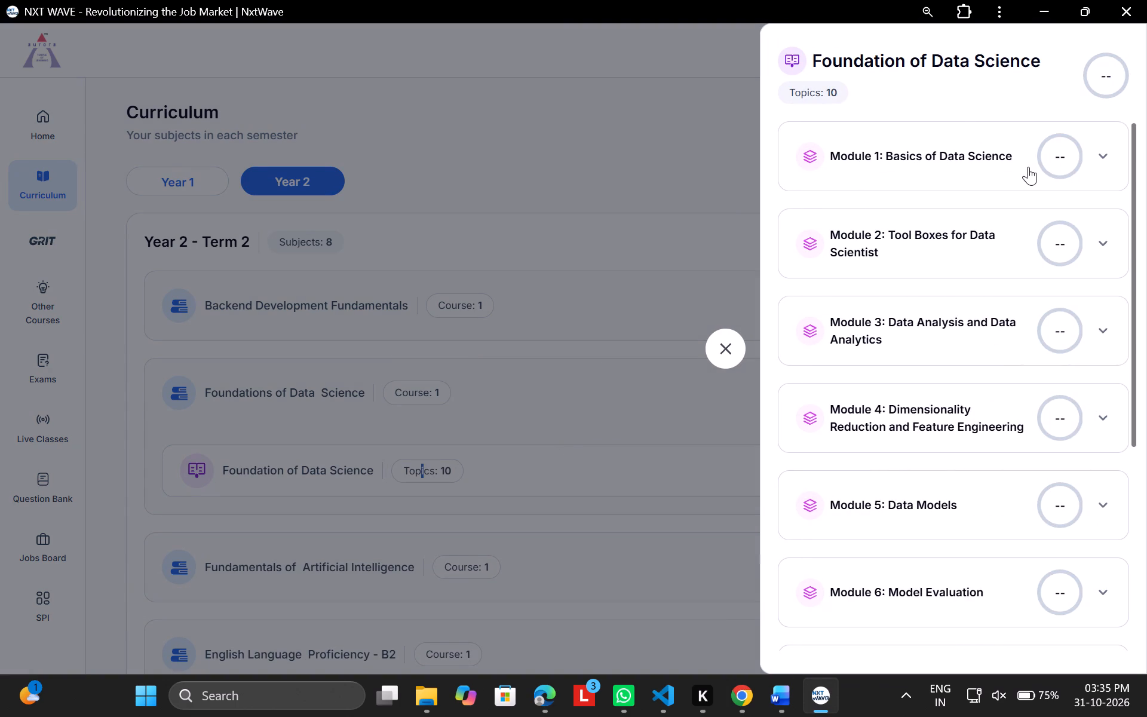
pyautogui.click(978, 155)
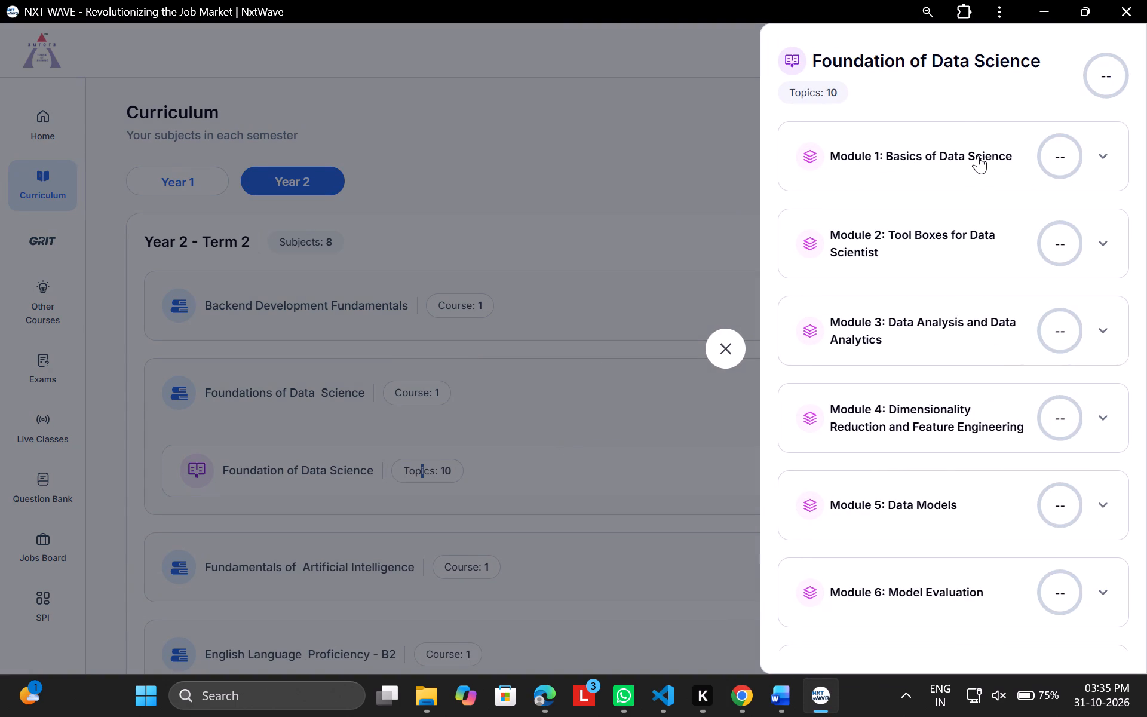
pyautogui.click(895, 232)
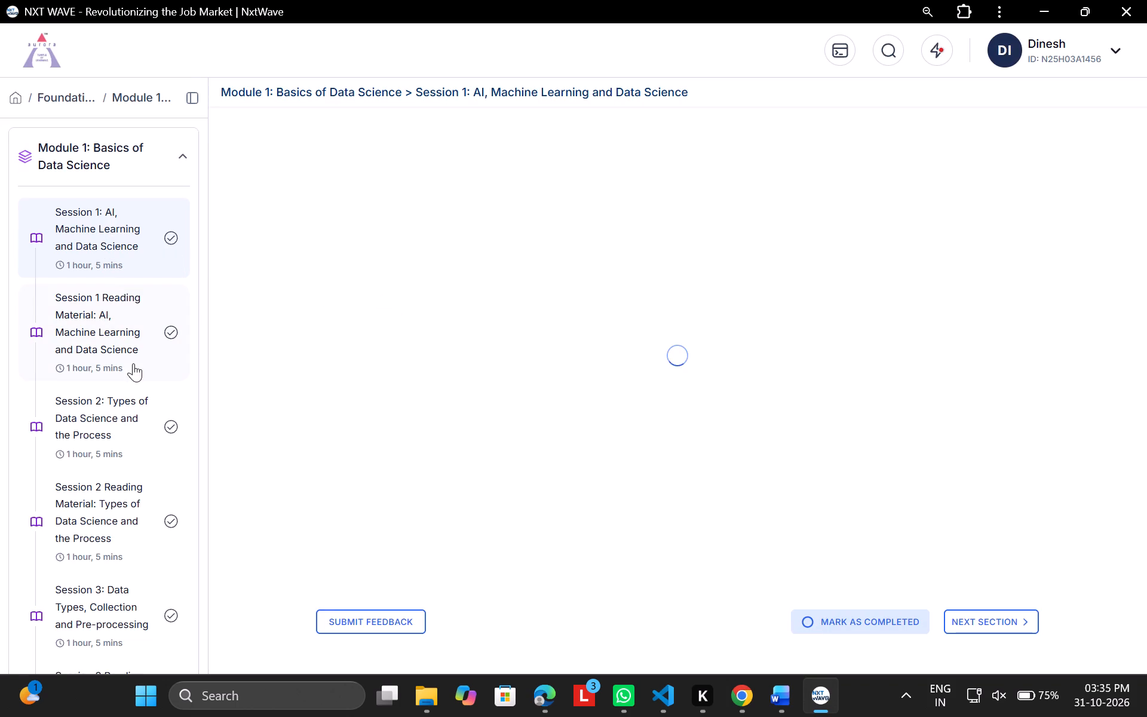
pyautogui.scroll(-5, 234, 382)
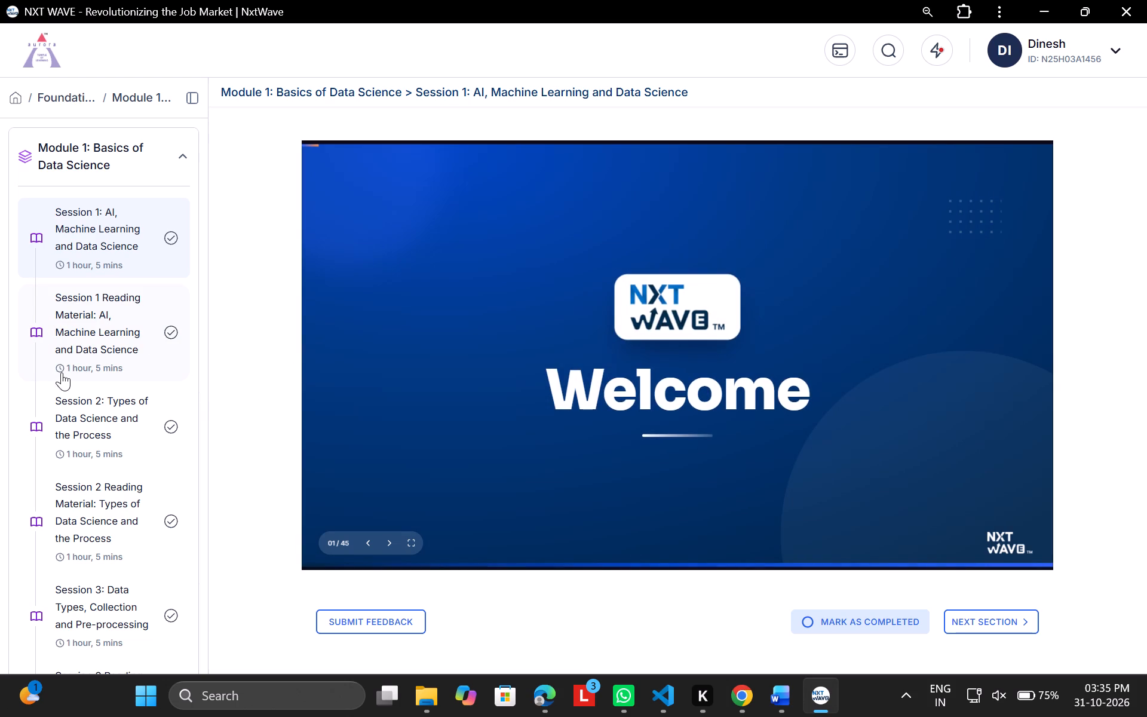
pyautogui.scroll(-4, 520, 418)
# Open the Session 1 Reading Material in Module 1 and skim it through to the key takeaways.
pyautogui.click(105, 349)
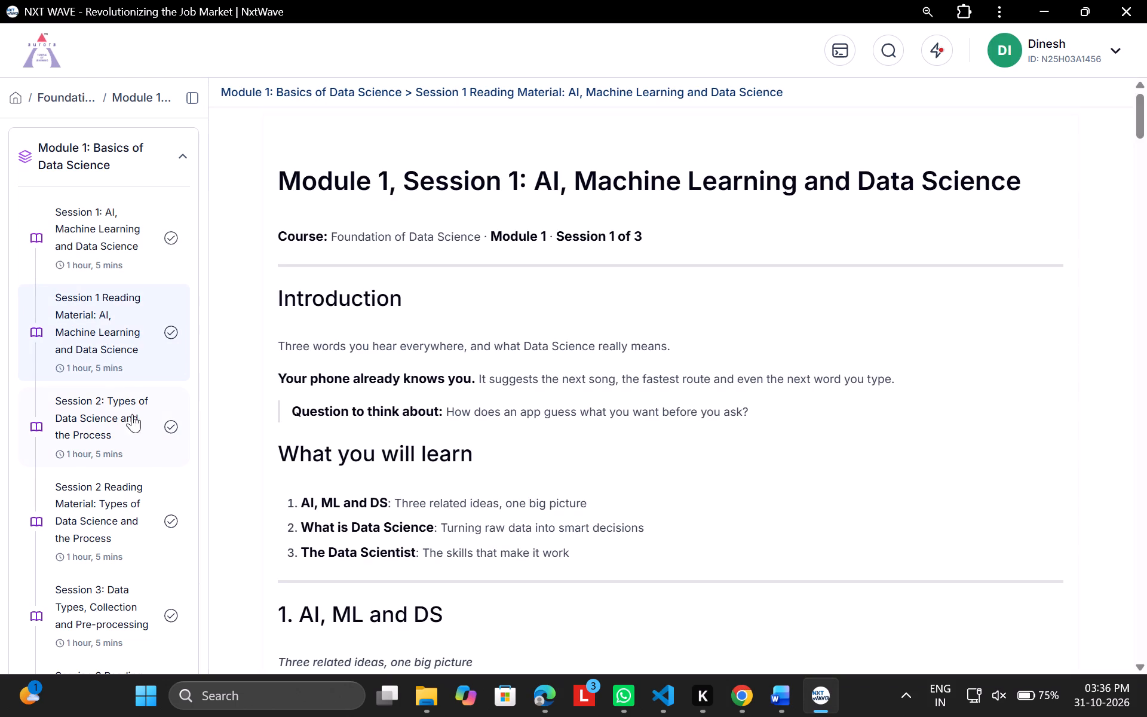
pyautogui.scroll(-4, 443, 436)
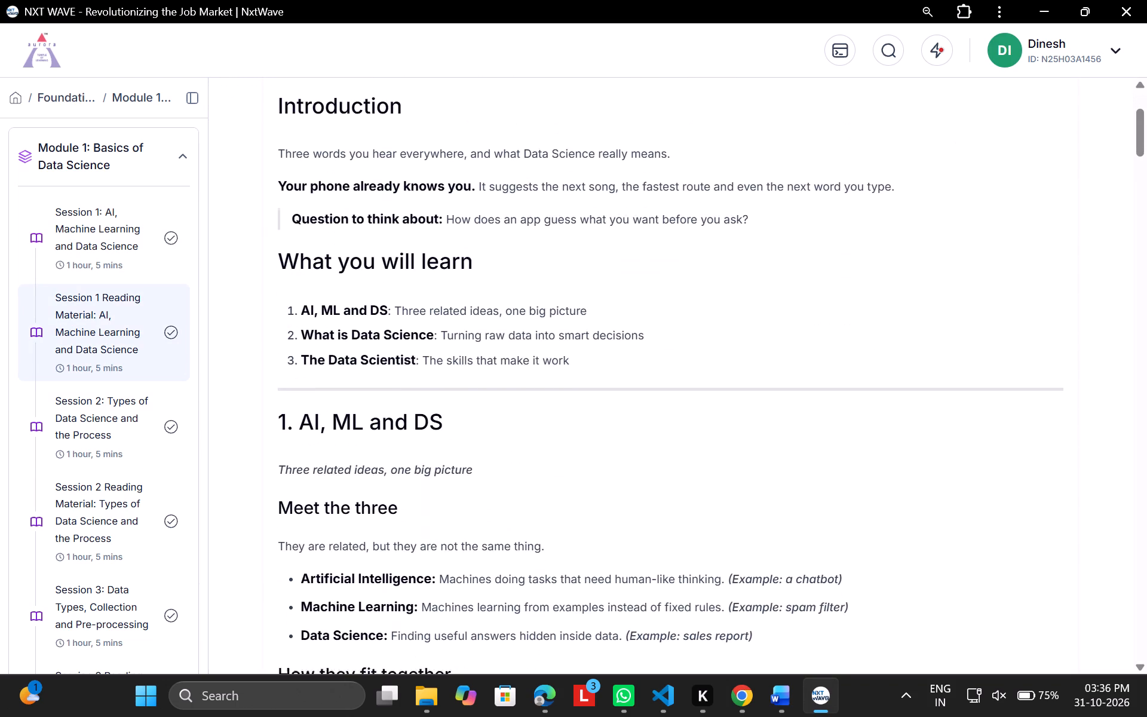
pyautogui.scroll(-18, 443, 436)
pyautogui.scroll(-6, 443, 427)
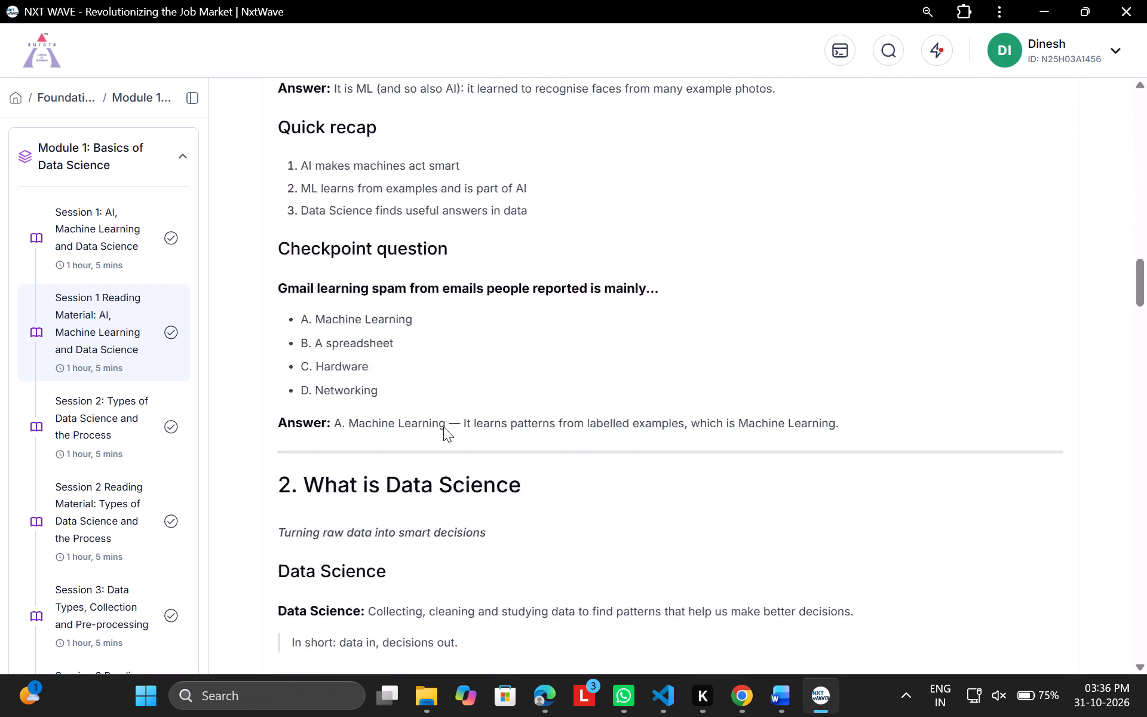
pyautogui.scroll(-17, 443, 427)
pyautogui.scroll(-13, 443, 413)
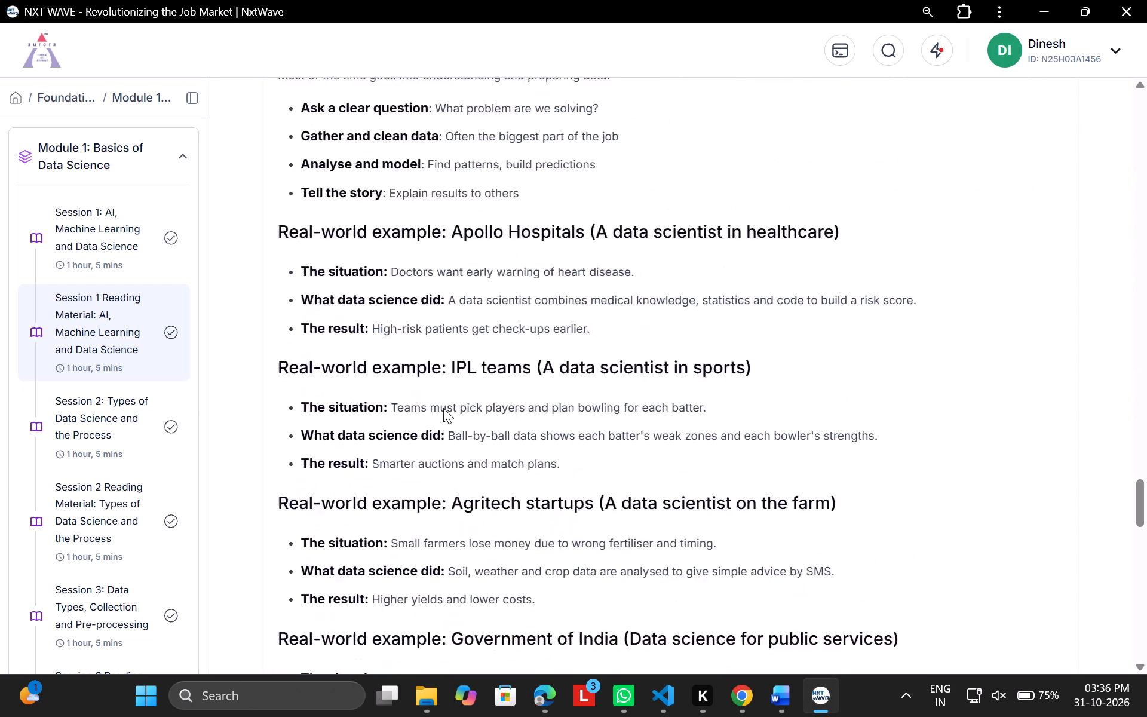
pyautogui.scroll(-13, 443, 408)
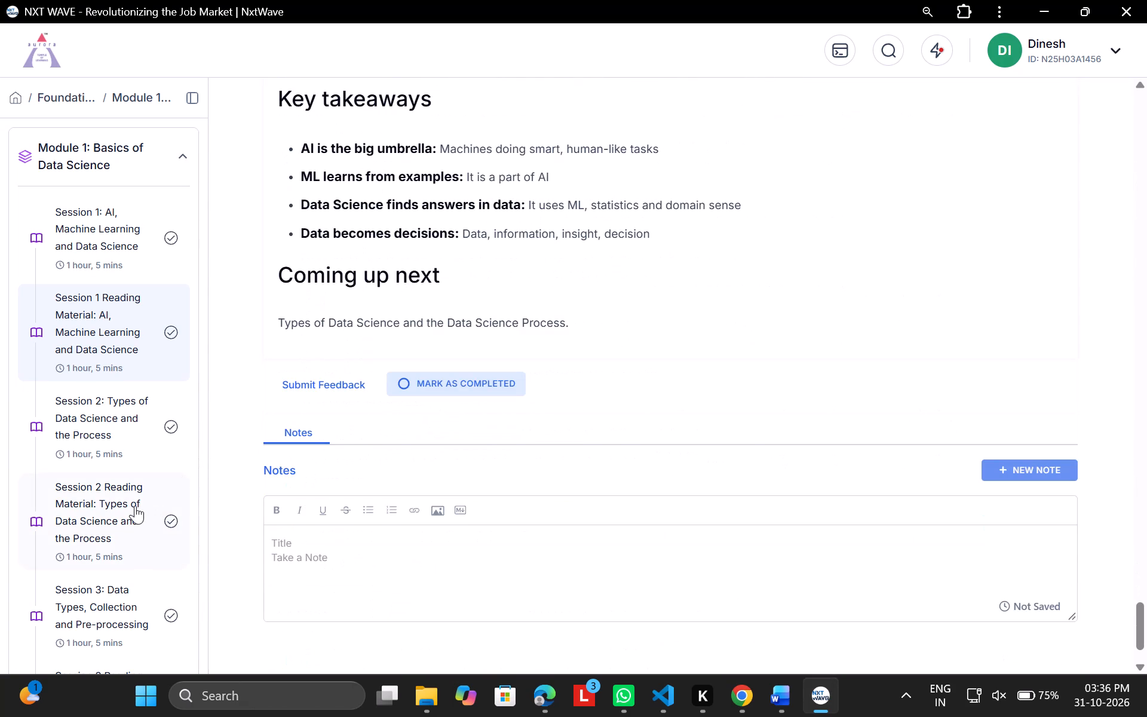
# Open Lab 1: NumPy Basics in Module 1 and read its problem statement, objectives, requirements, and practical steps.
pyautogui.scroll(-2, 123, 442)
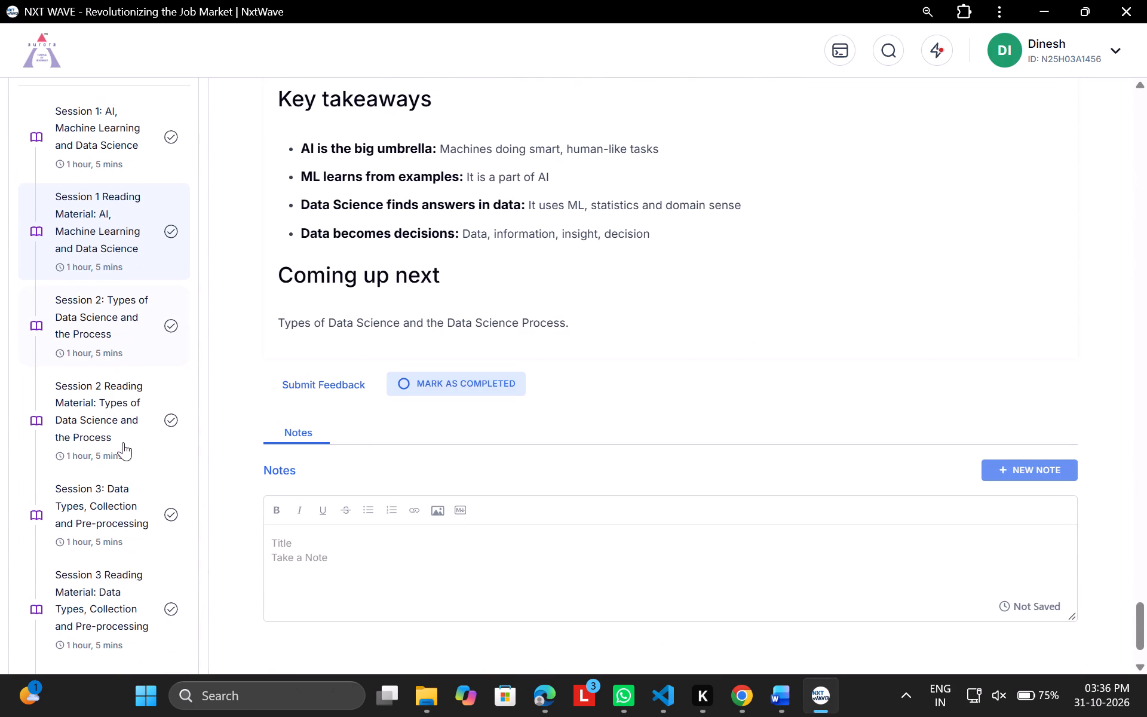
pyautogui.scroll(-4, 109, 381)
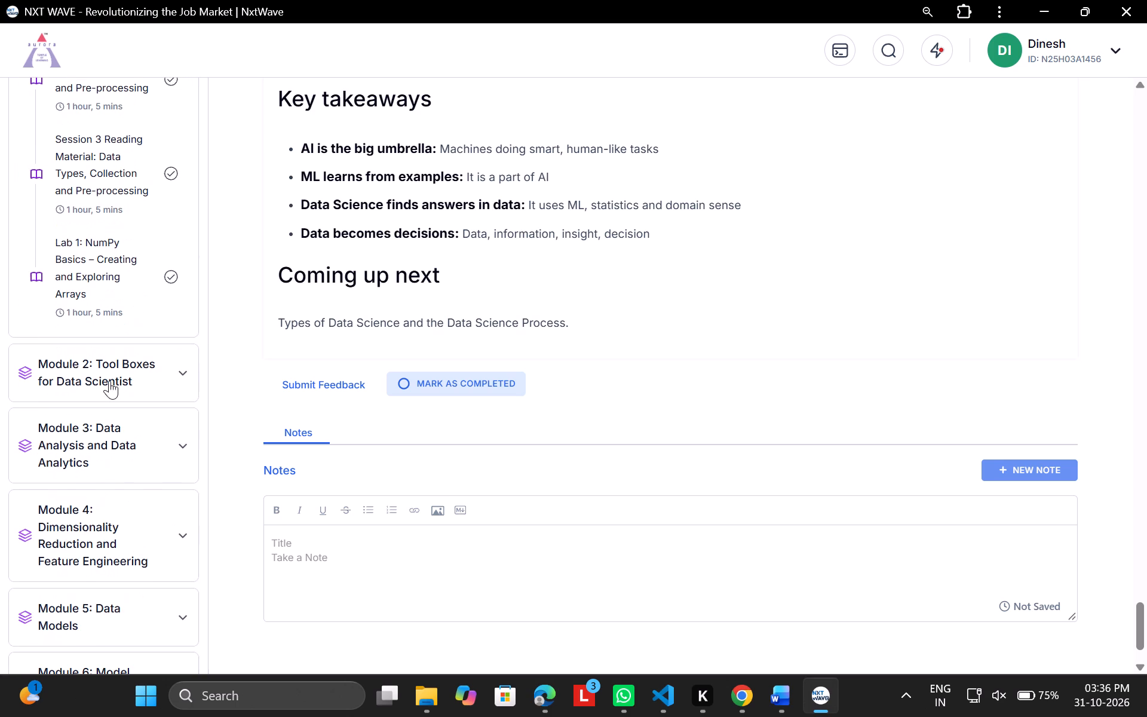
pyautogui.click(109, 288)
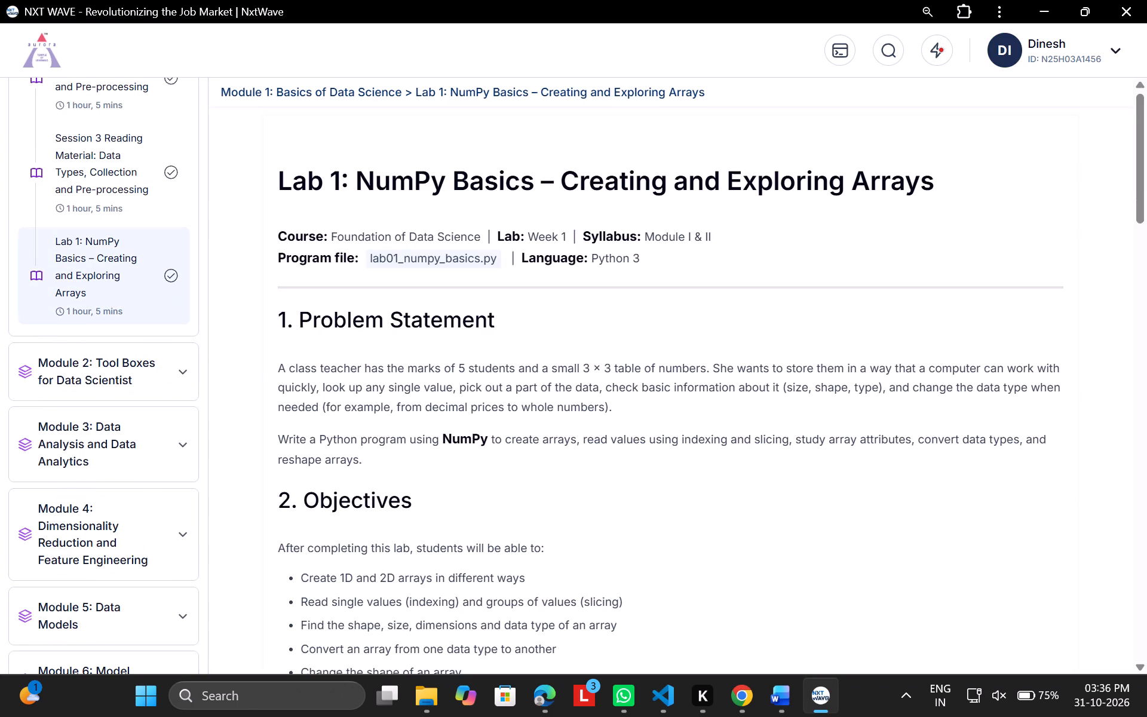
pyautogui.scroll(-10, 496, 388)
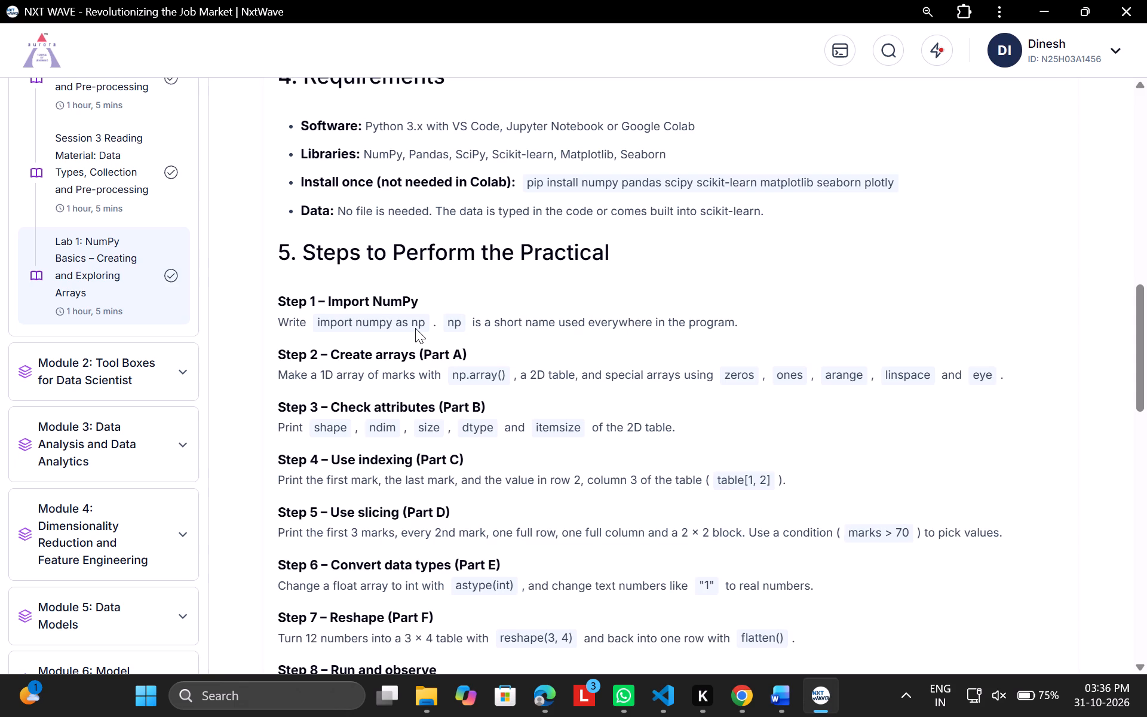
pyautogui.scroll(-5, 415, 329)
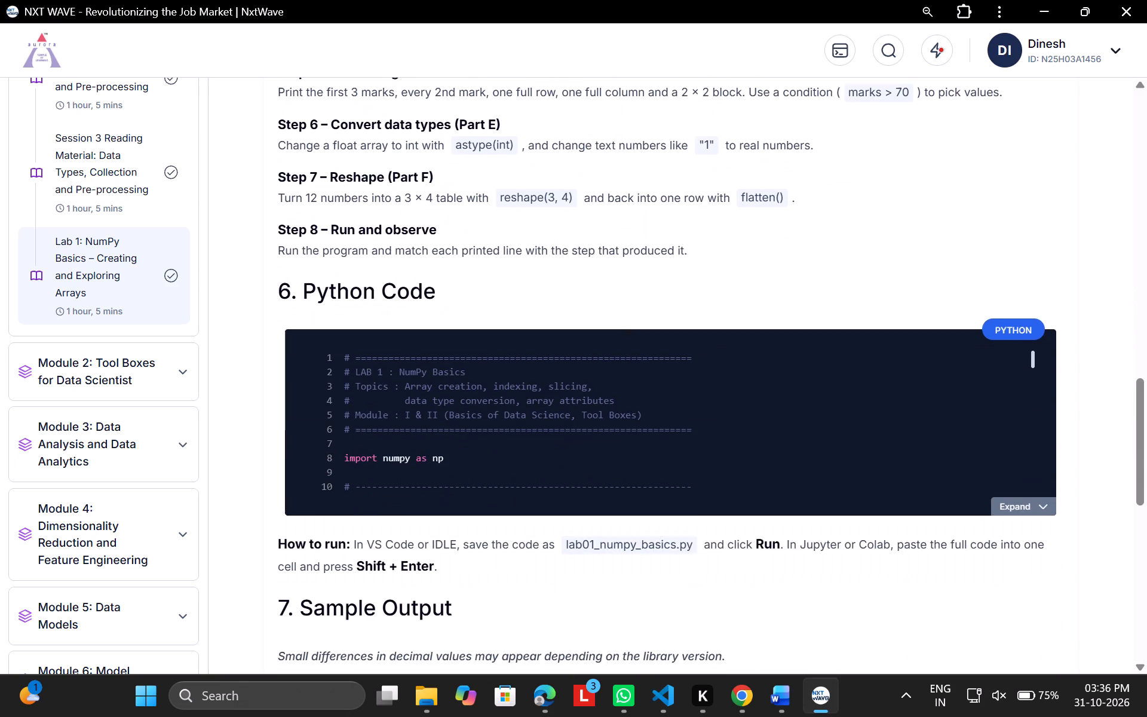
# Examine Lab 1's Python code, sample output, and result section.
pyautogui.scroll(-3, 391, 427)
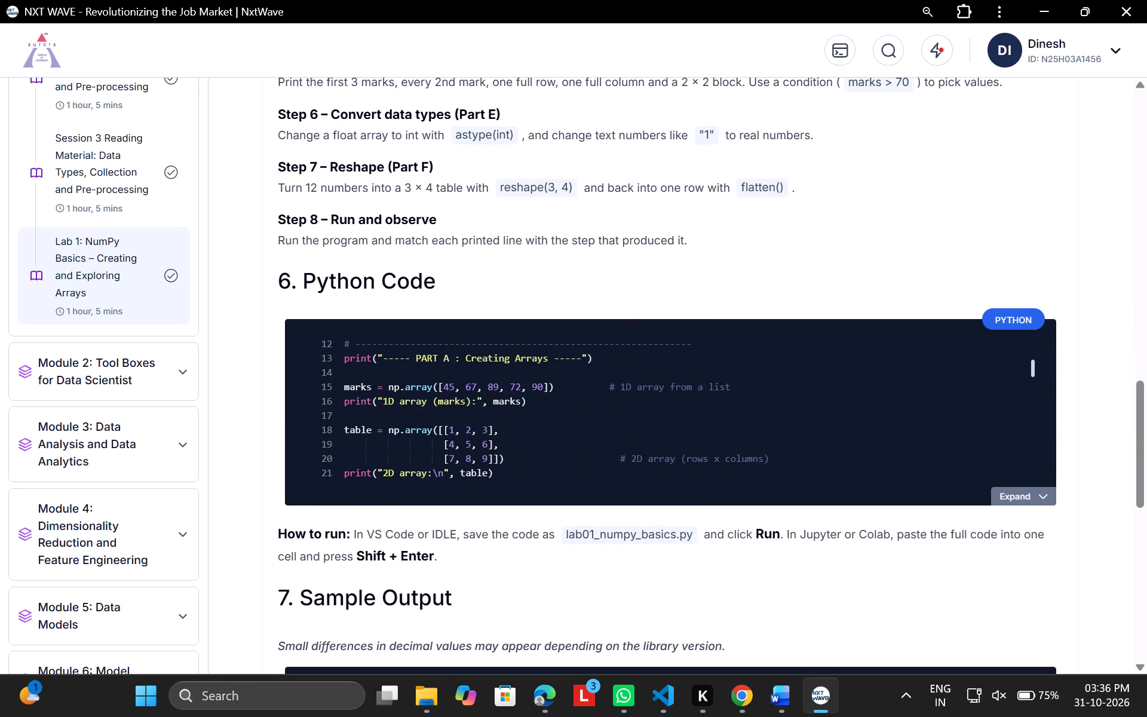
pyautogui.scroll(-5, 392, 424)
pyautogui.scroll(1, 392, 424)
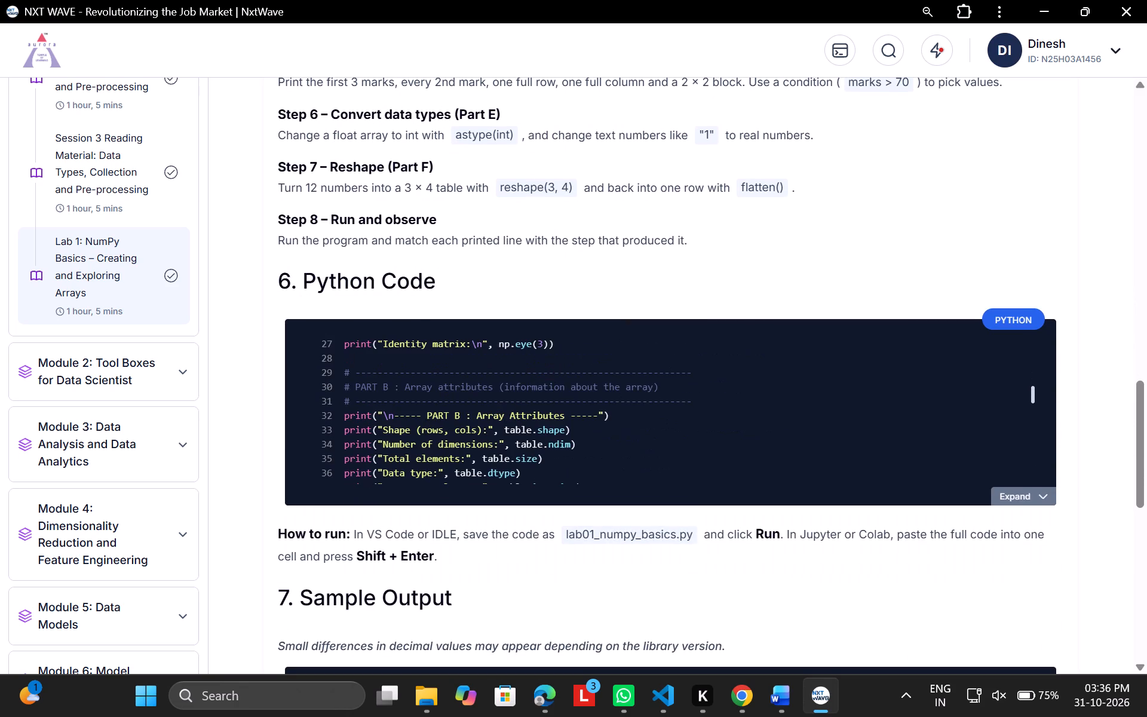
pyautogui.scroll(-3, 393, 420)
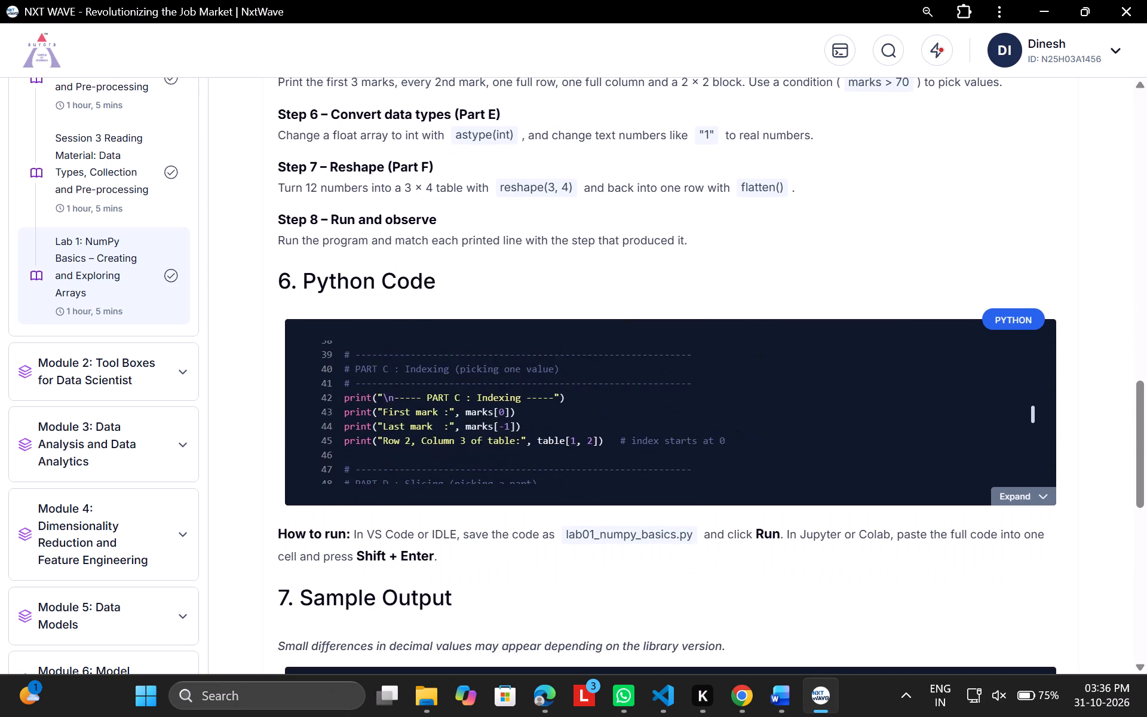
pyautogui.scroll(-15, 395, 415)
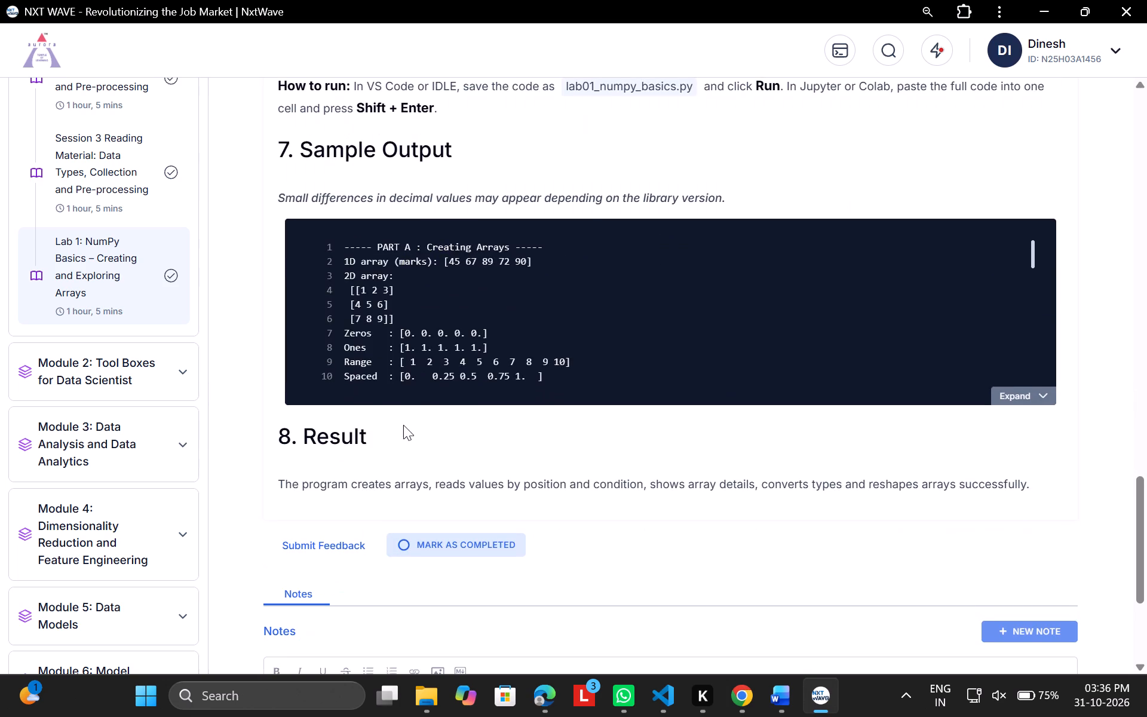
pyautogui.scroll(-6, 434, 341)
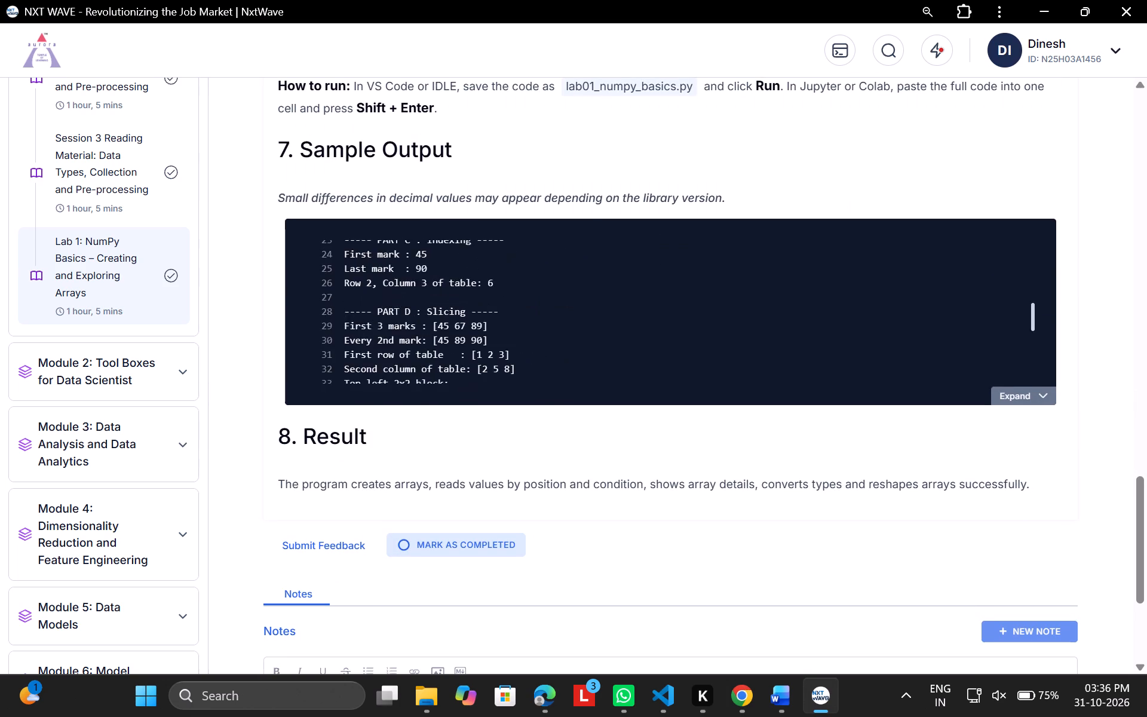
pyautogui.scroll(-11, 434, 341)
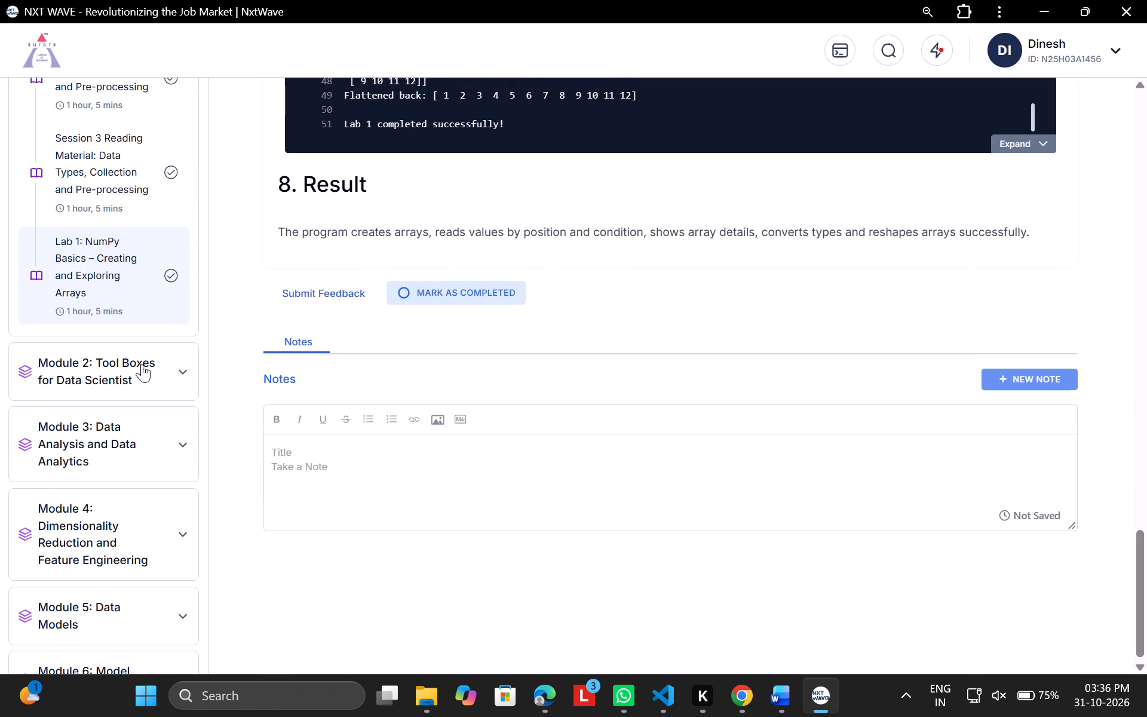
# Expand Module 2: Tool Boxes for Data Scientist in the course outline.
pyautogui.click(142, 364)
pyautogui.scroll(4, 121, 307)
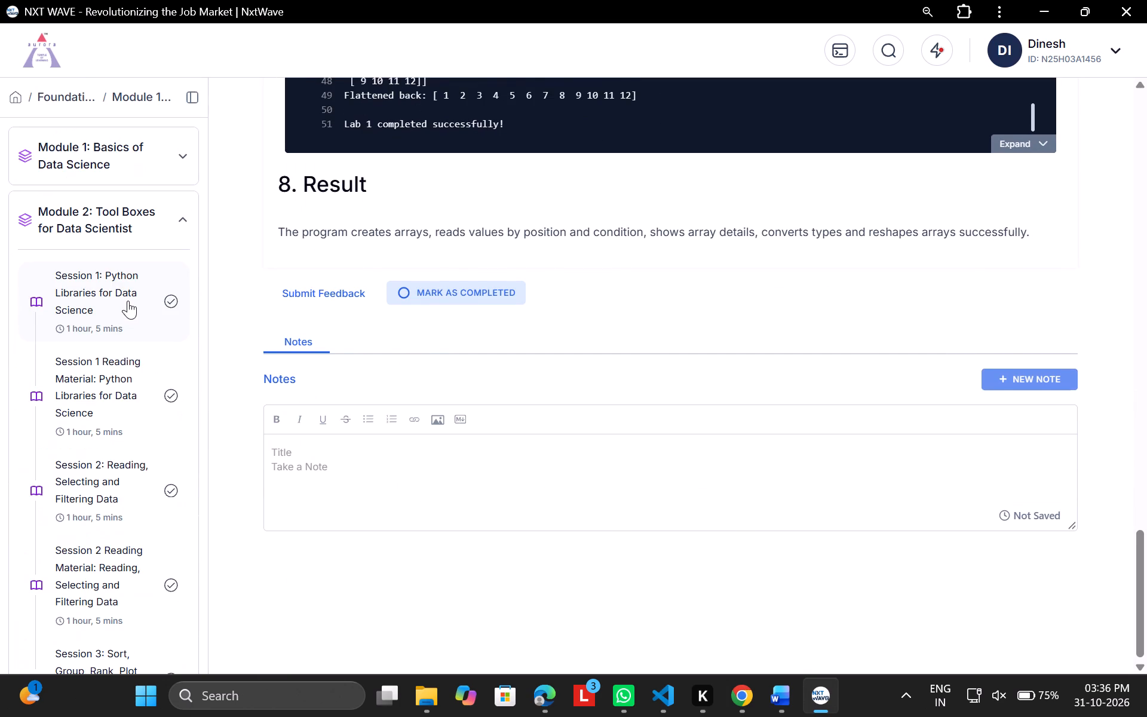
# Open Lab 2: NumPy Operations and Data Handling with Pandas in Module 2 and skim its problem statement, objectives, and practical steps.
pyautogui.scroll(3, 128, 301)
pyautogui.scroll(4, 173, 285)
pyautogui.scroll(-3, 173, 285)
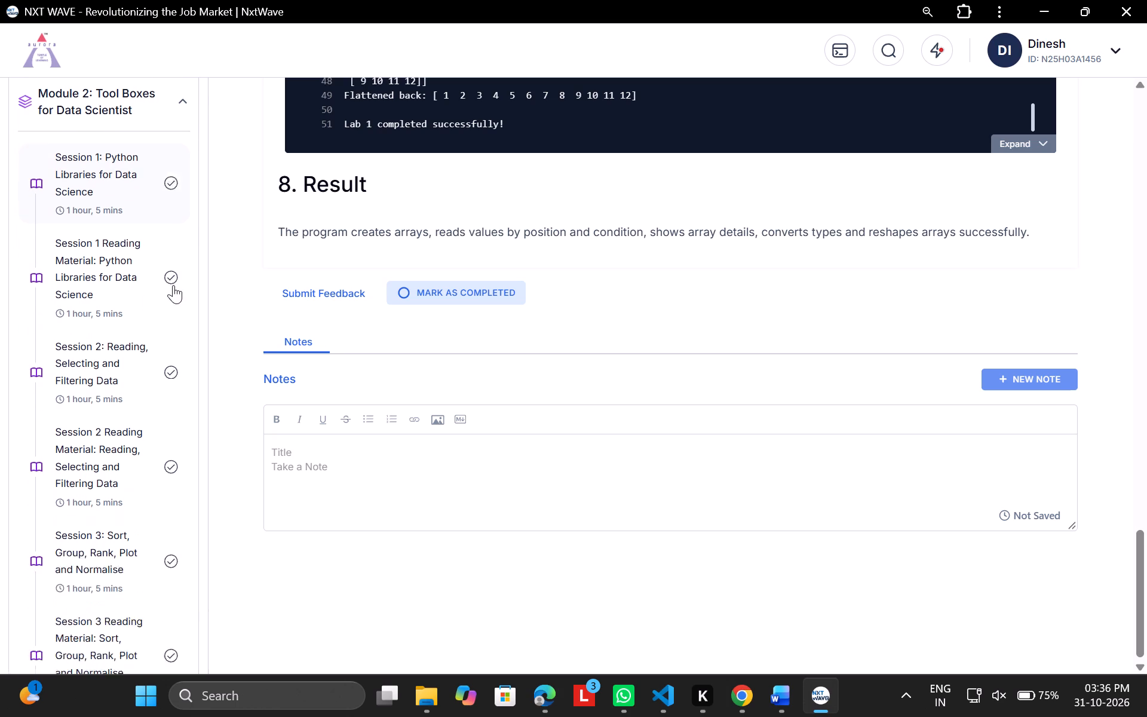
pyautogui.scroll(5, 173, 285)
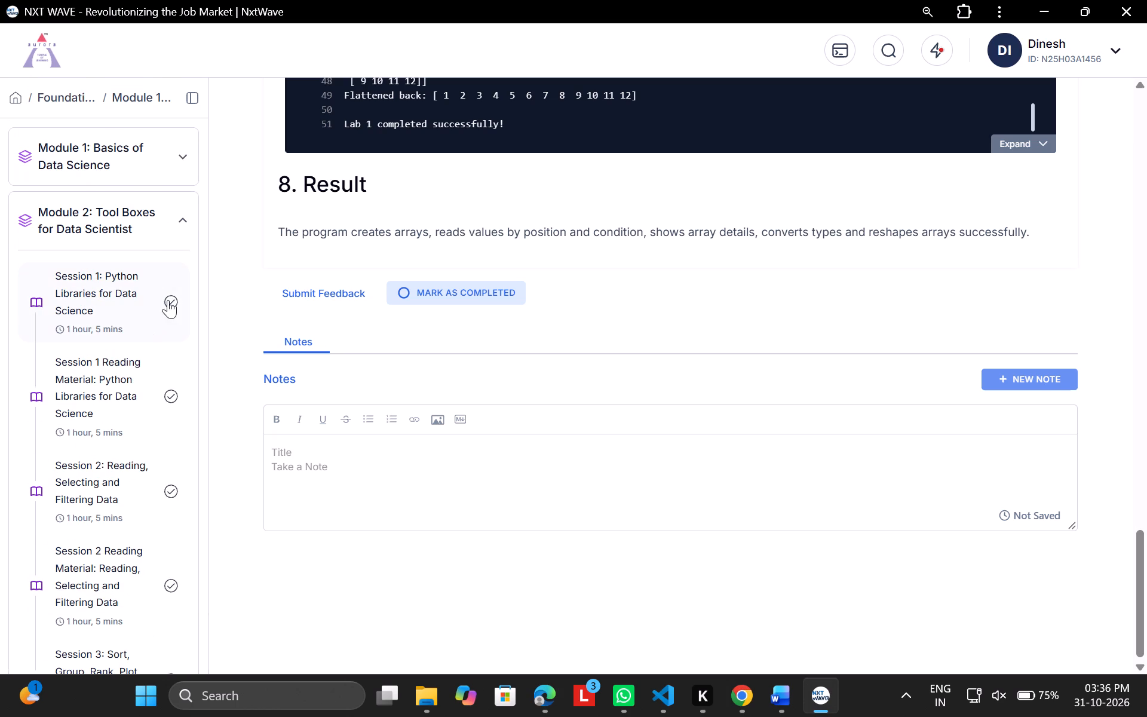
pyautogui.scroll(-6, 105, 324)
pyautogui.click(105, 335)
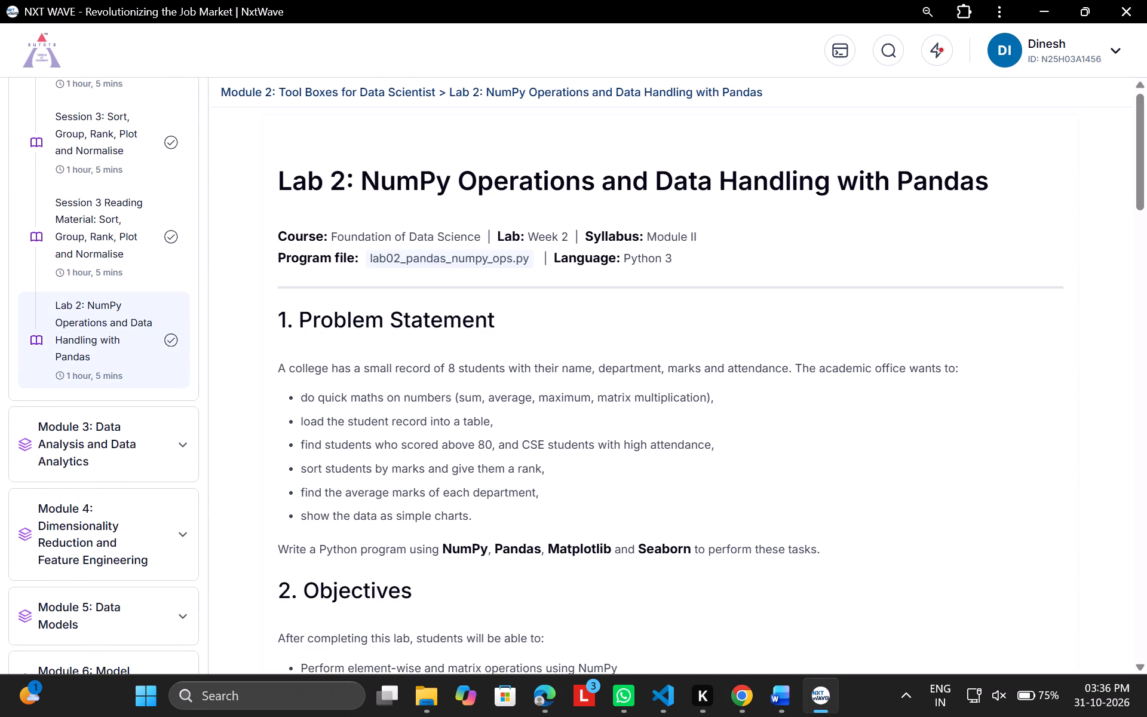
pyautogui.scroll(-16, 480, 373)
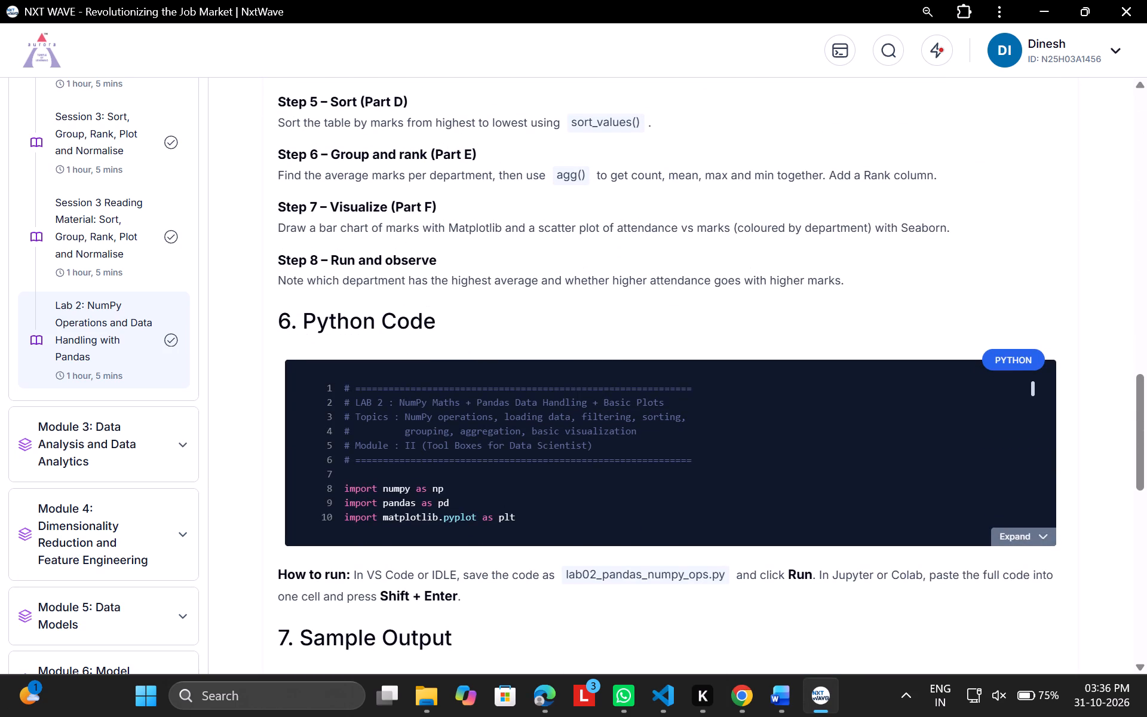
pyautogui.scroll(-1, 533, 327)
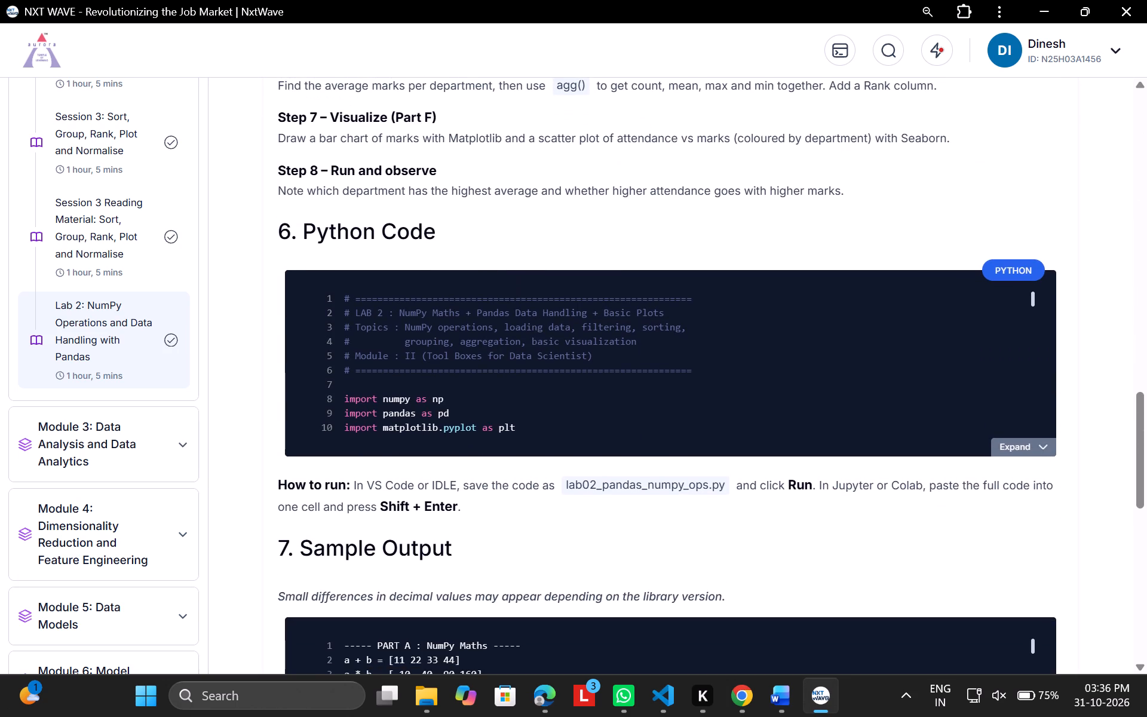
pyautogui.scroll(-2, 533, 327)
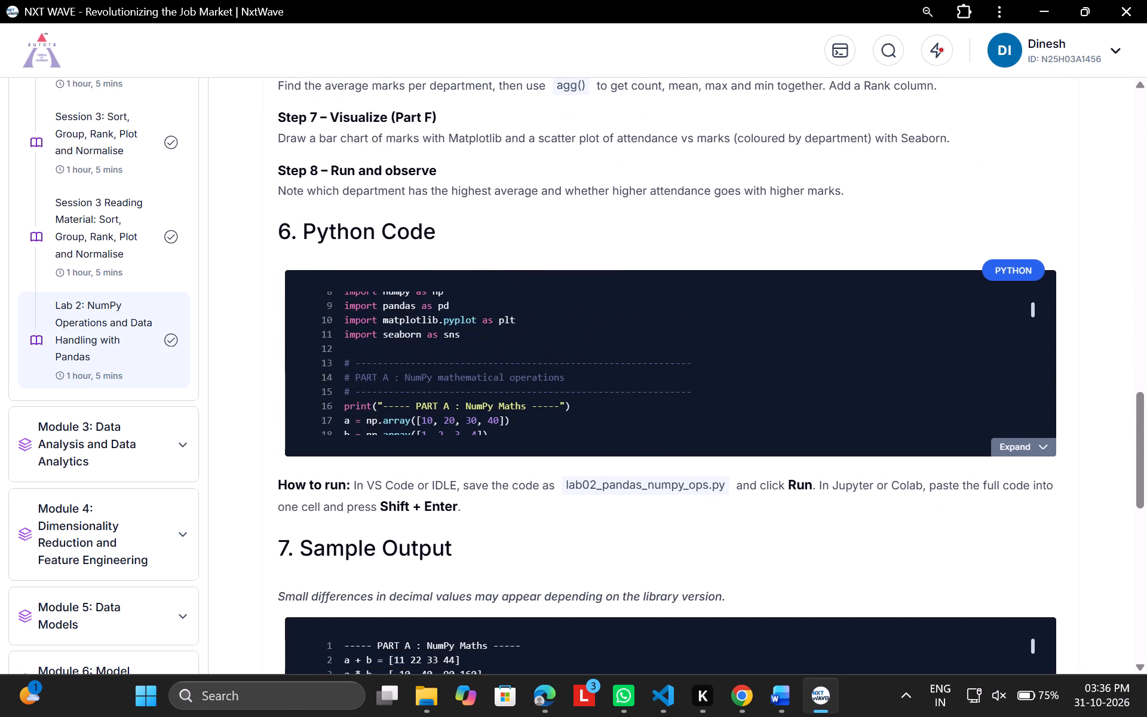
pyautogui.scroll(-2, 533, 327)
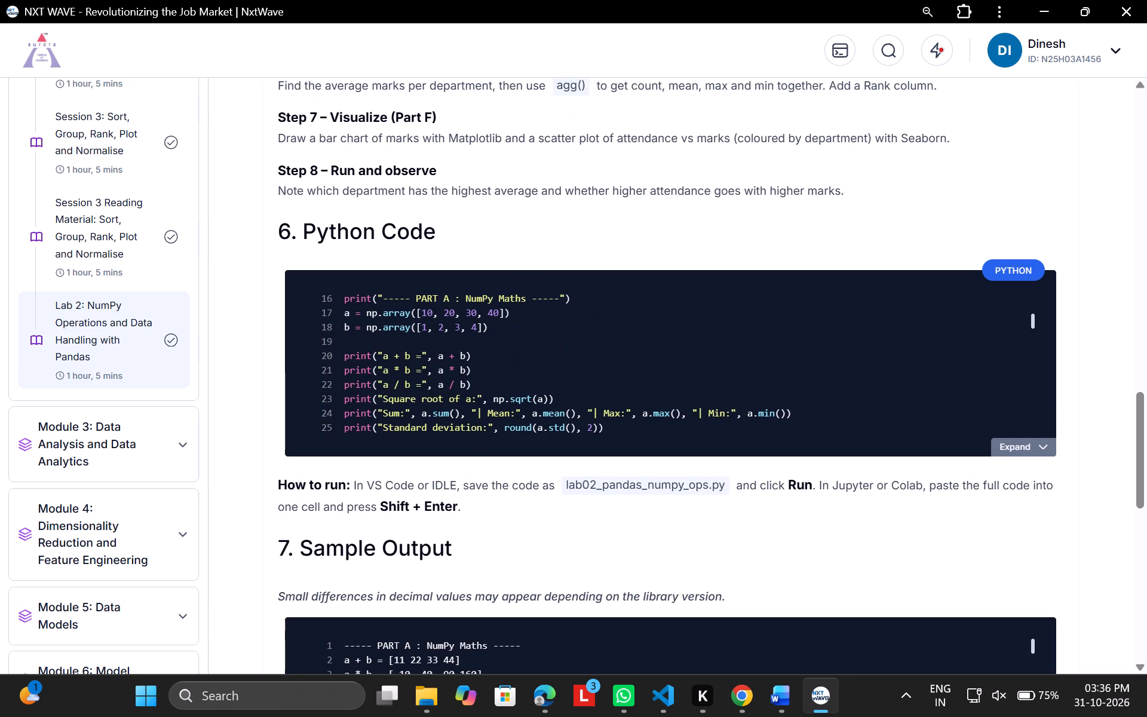
pyautogui.scroll(-5, 533, 327)
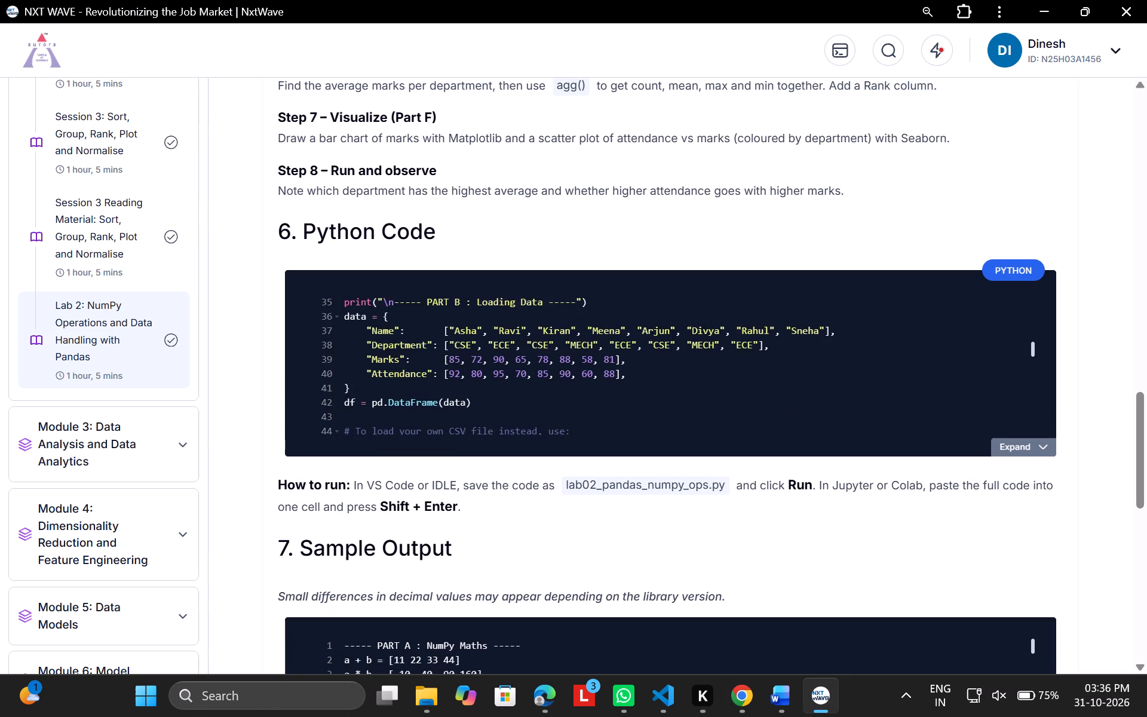